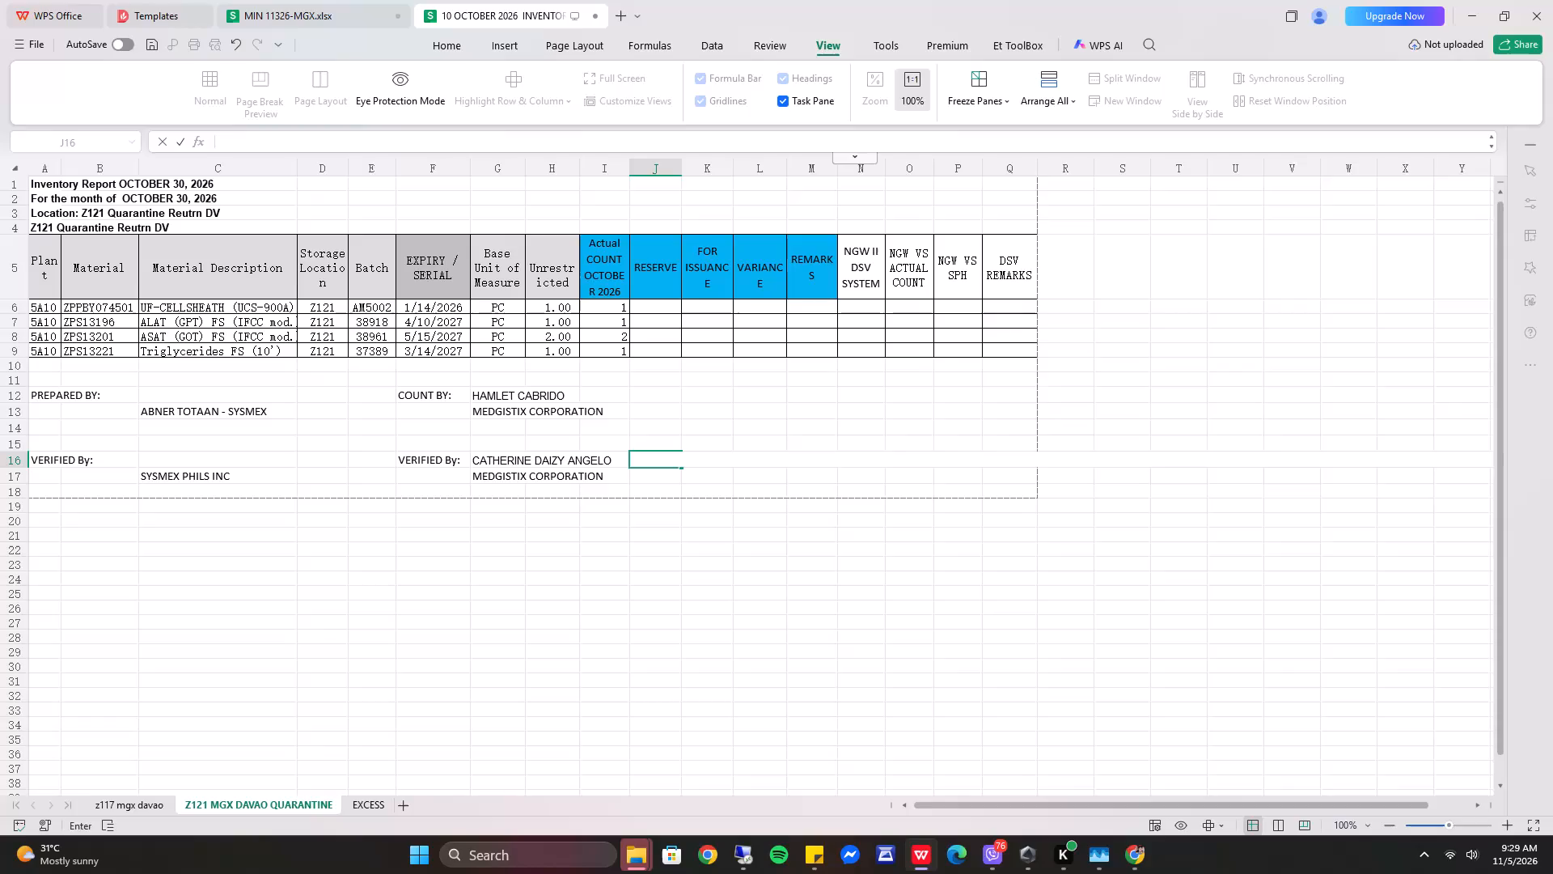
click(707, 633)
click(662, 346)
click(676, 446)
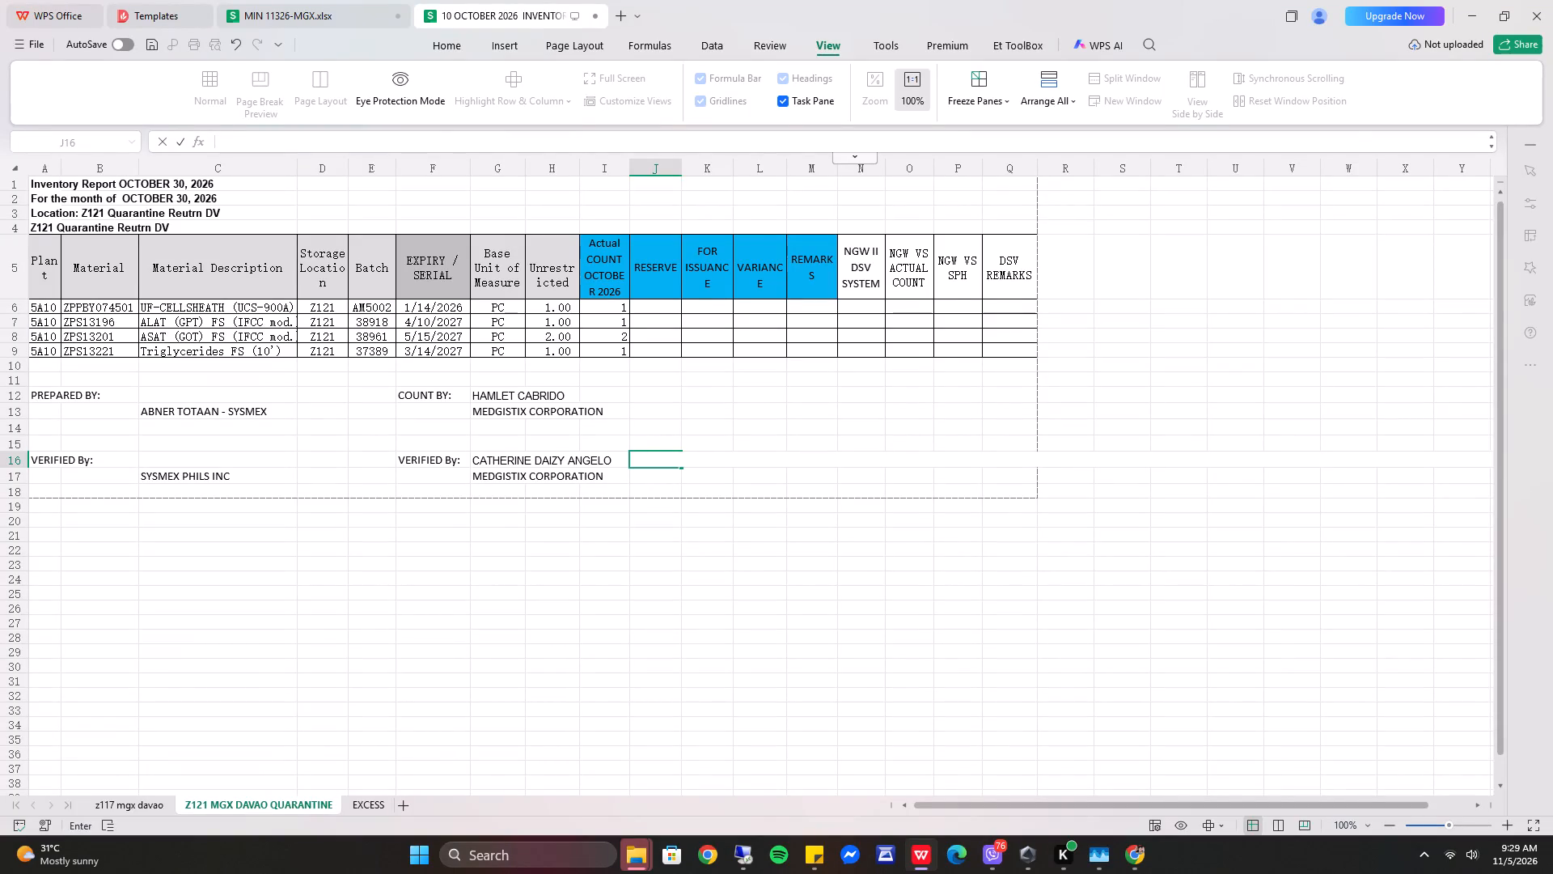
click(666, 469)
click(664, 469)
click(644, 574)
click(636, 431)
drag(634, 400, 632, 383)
End the open entry in cell J16 of the Z121 MGX DAVAO QUARANTINE sheet and clear that cell's content.
click(680, 539)
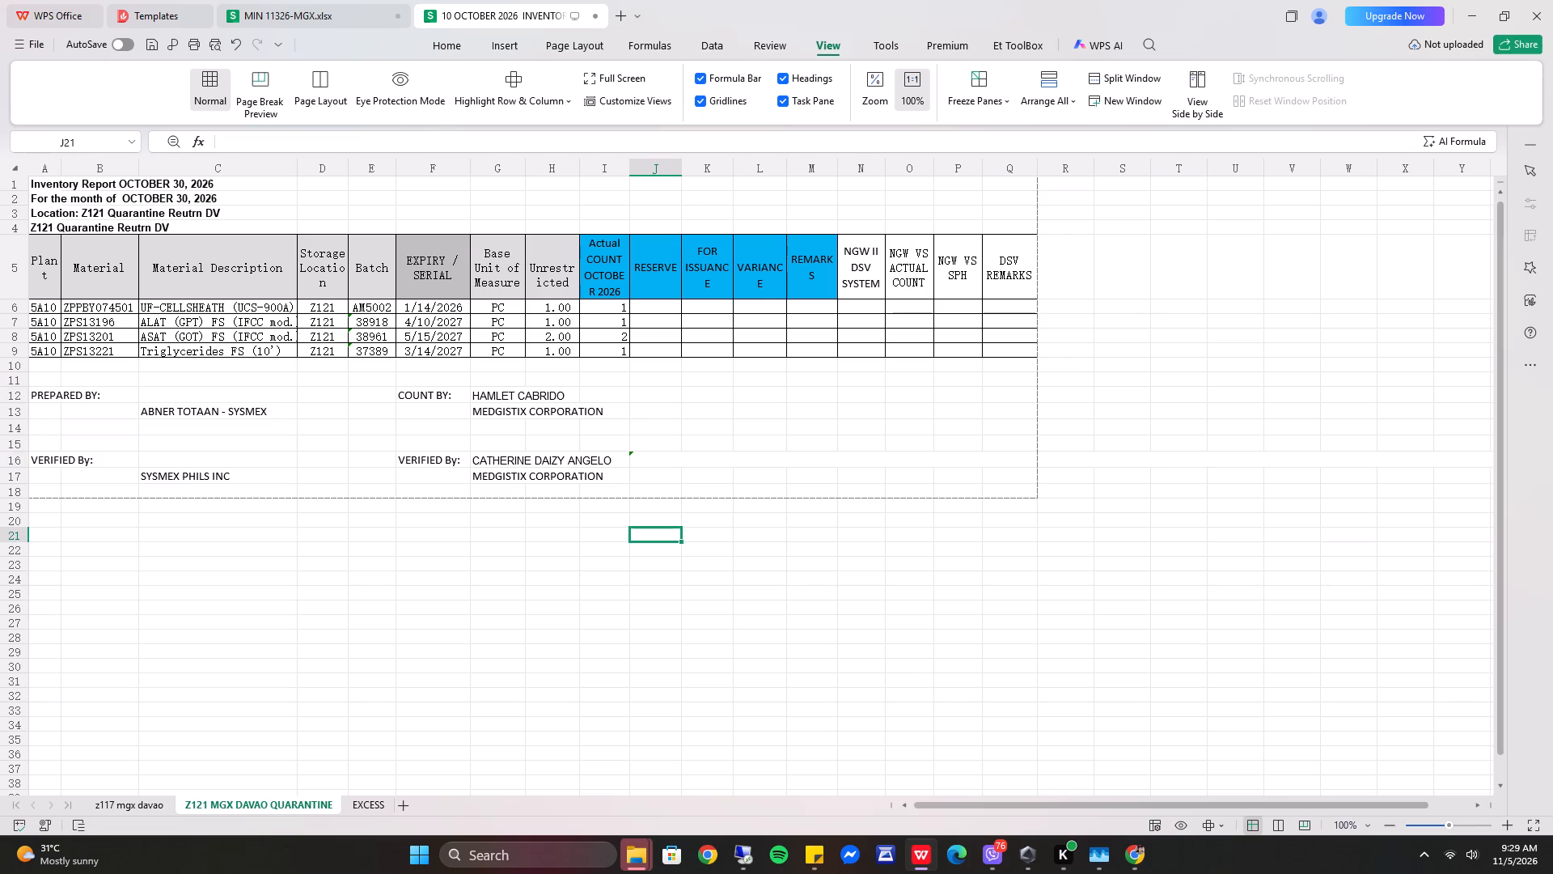
click(683, 466)
key(Left)
key(Delete)
click(771, 666)
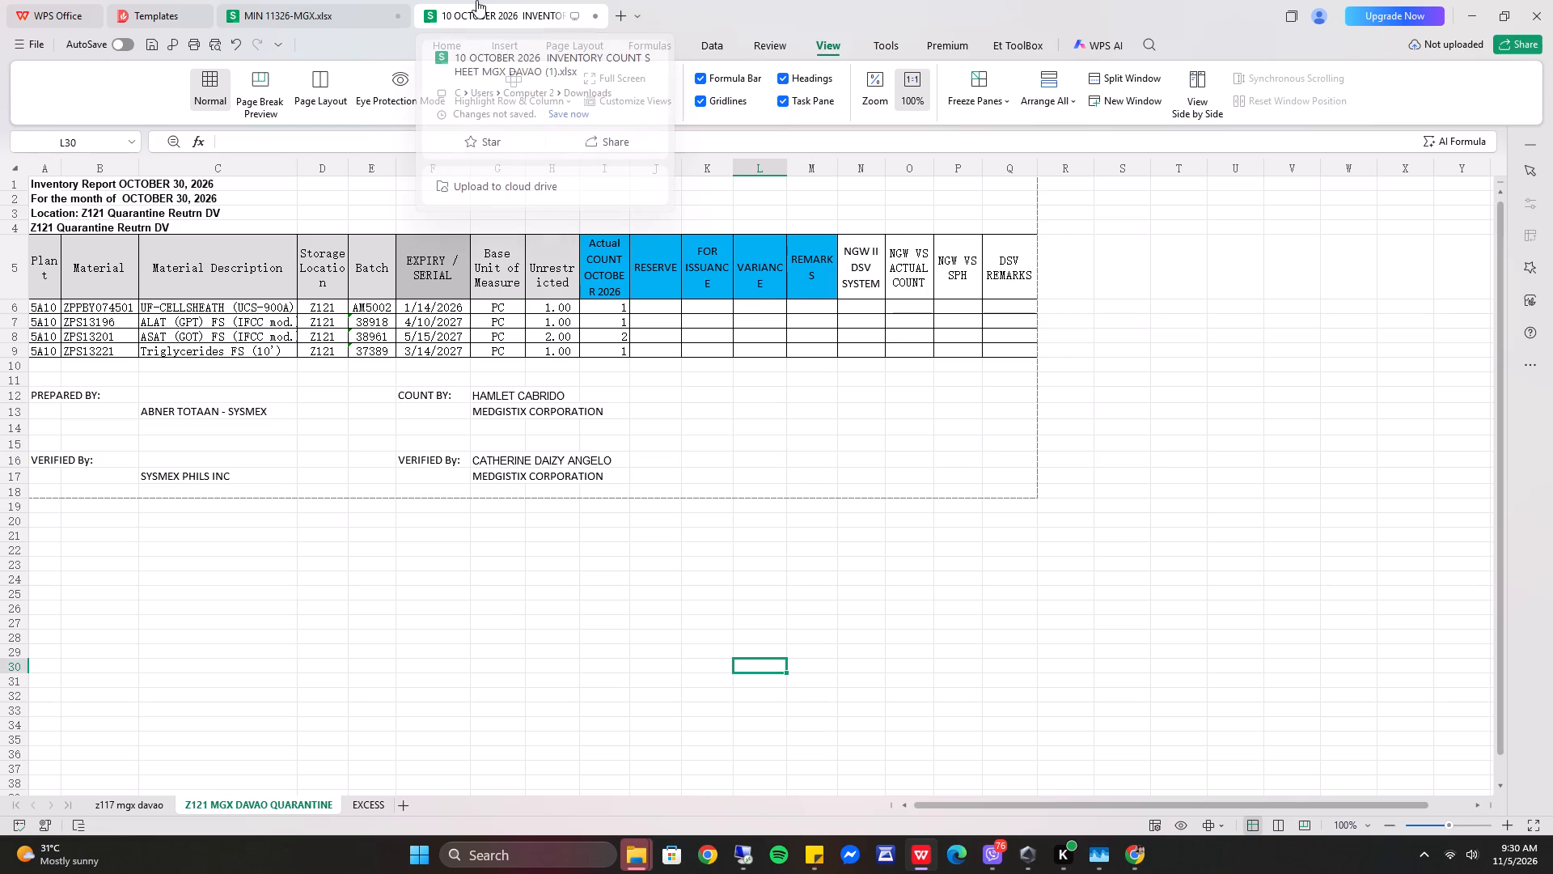
click(668, 529)
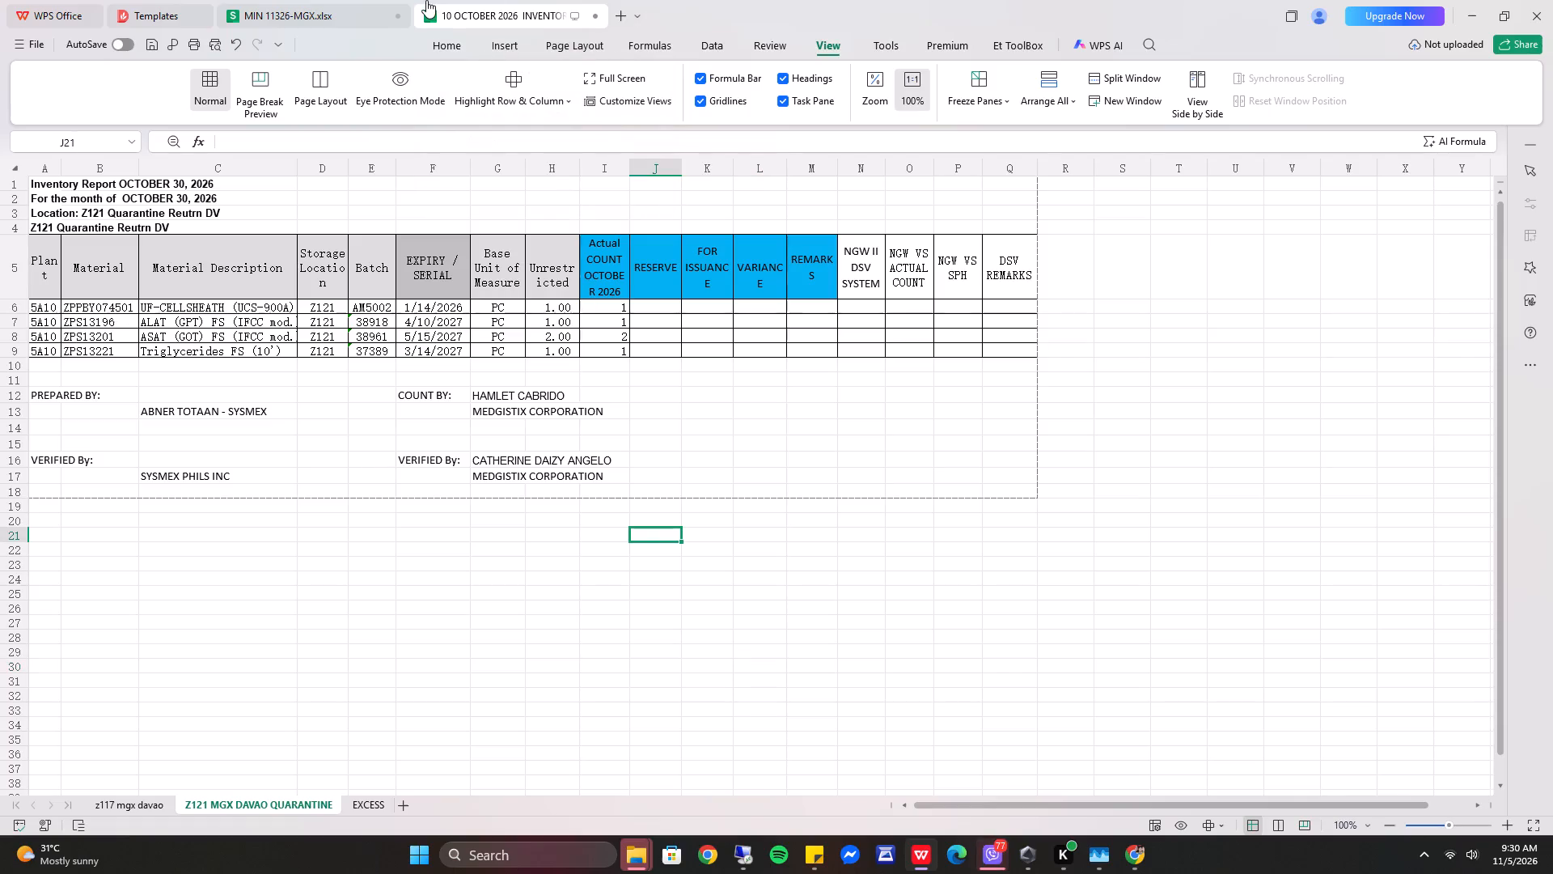
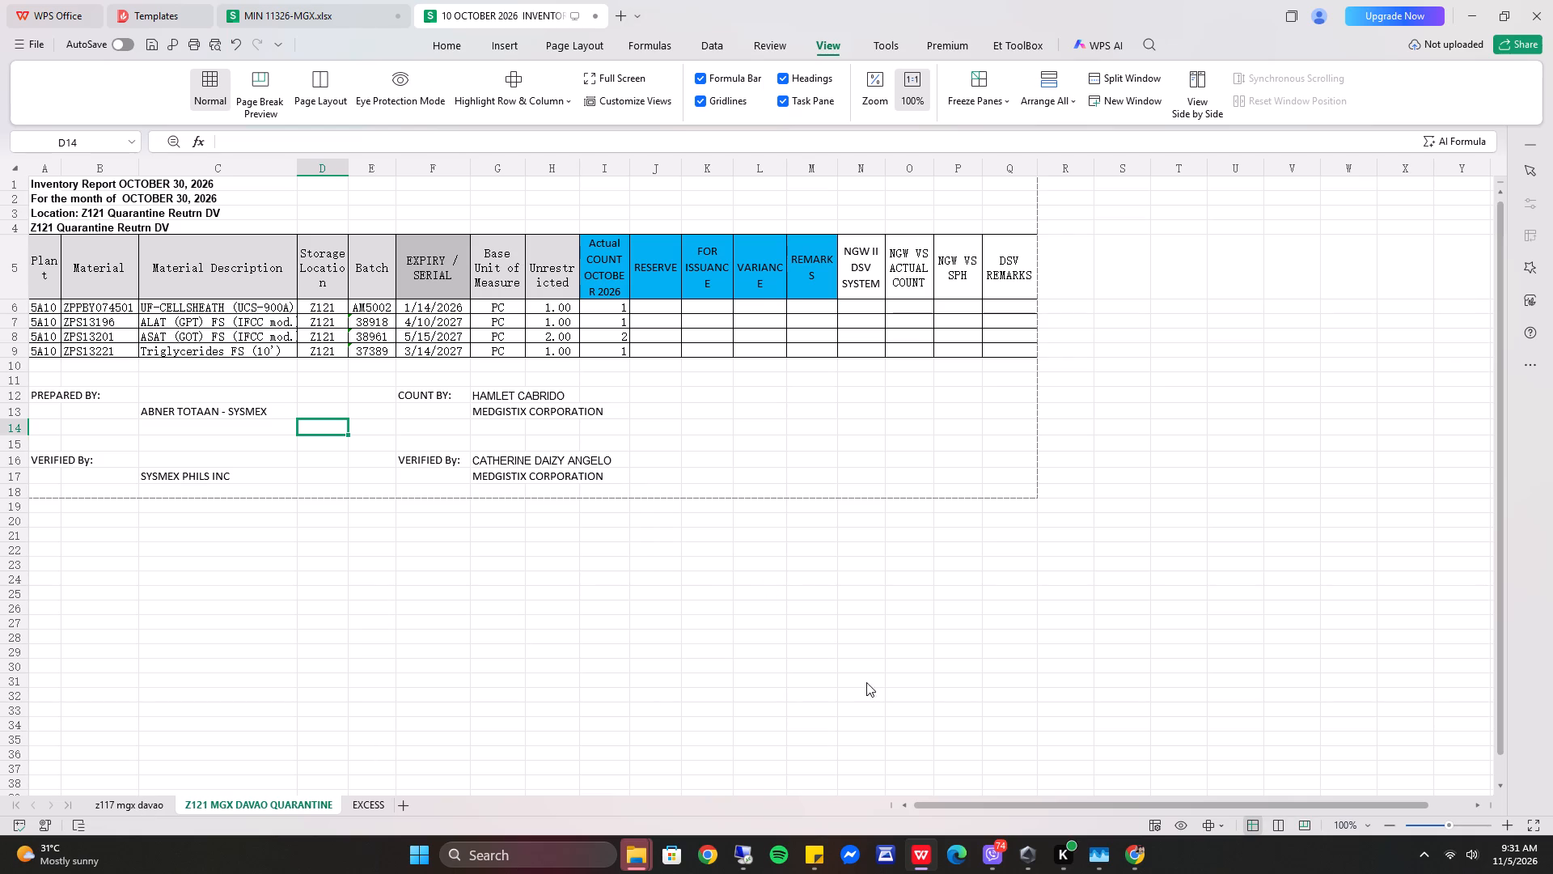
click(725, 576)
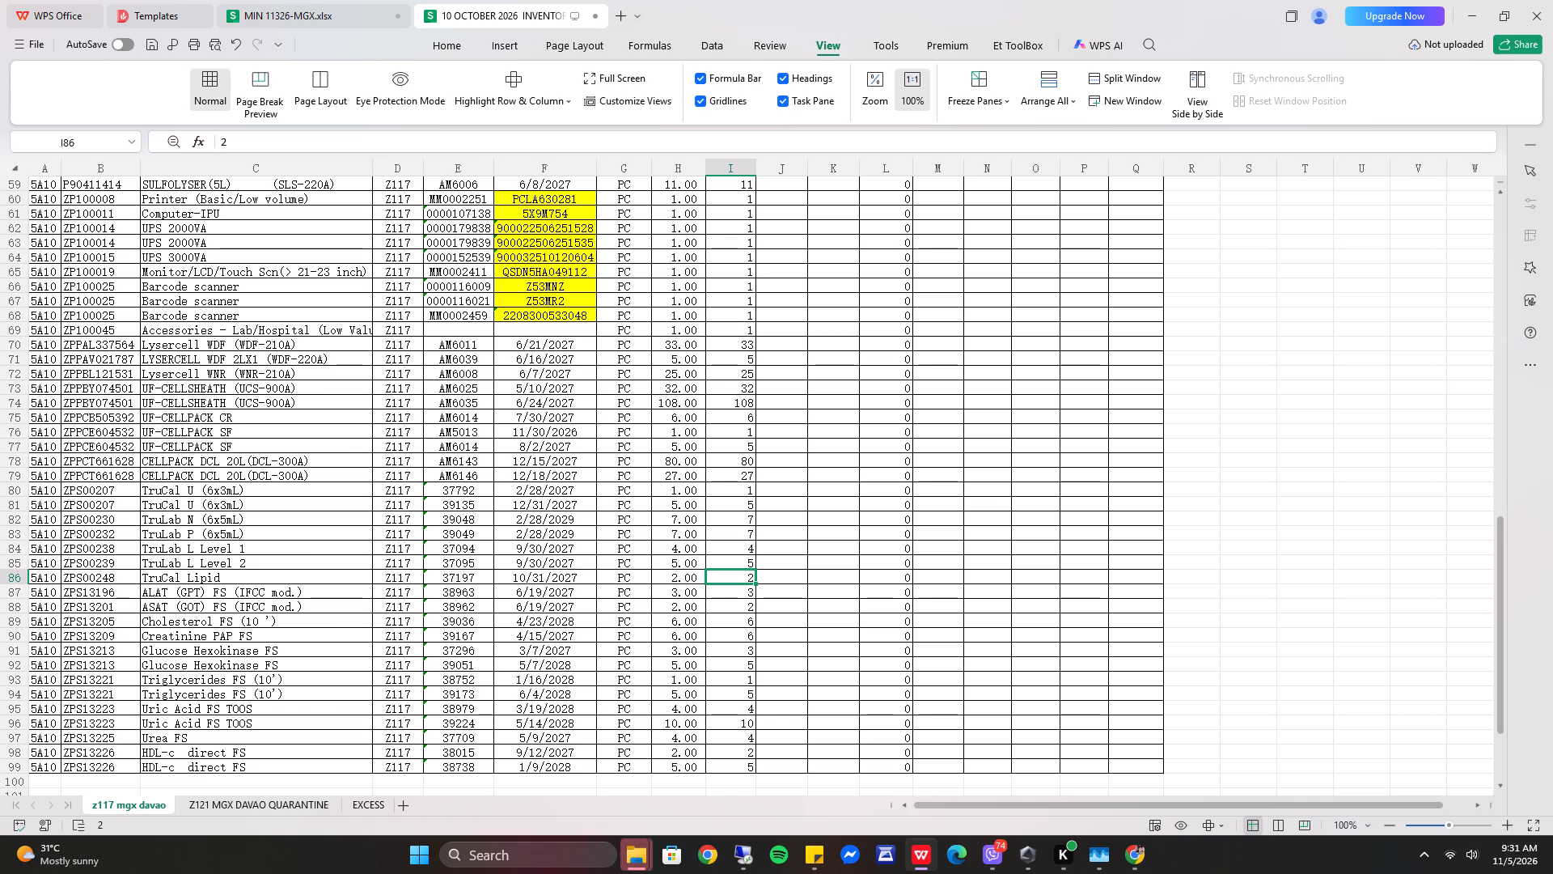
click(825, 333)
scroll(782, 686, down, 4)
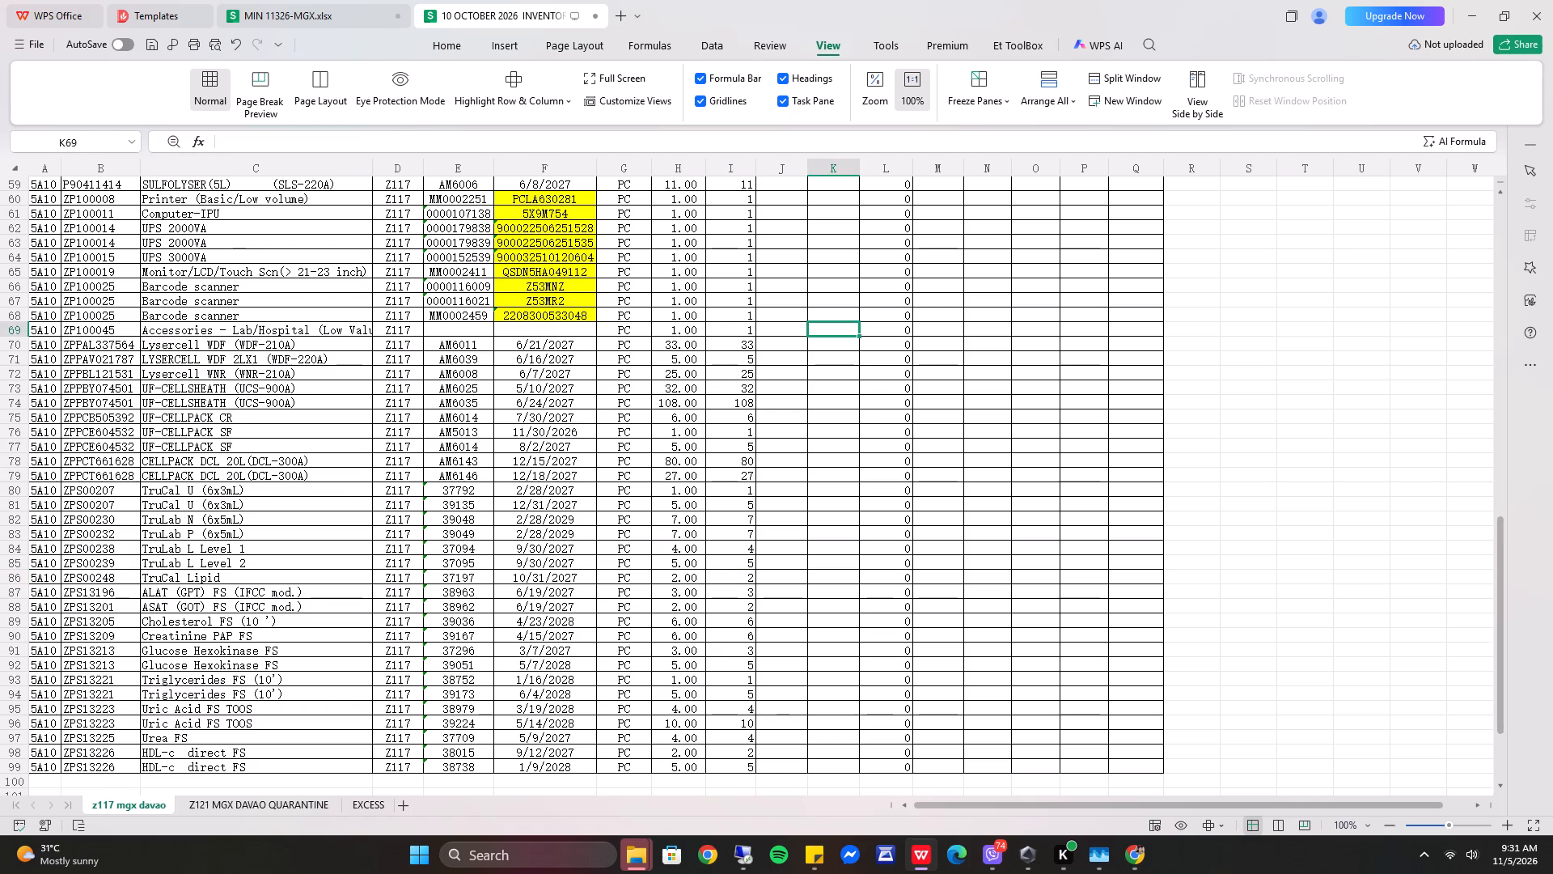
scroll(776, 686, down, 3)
Switch to the EXCESS sheet of the inventory workbook.
click(366, 805)
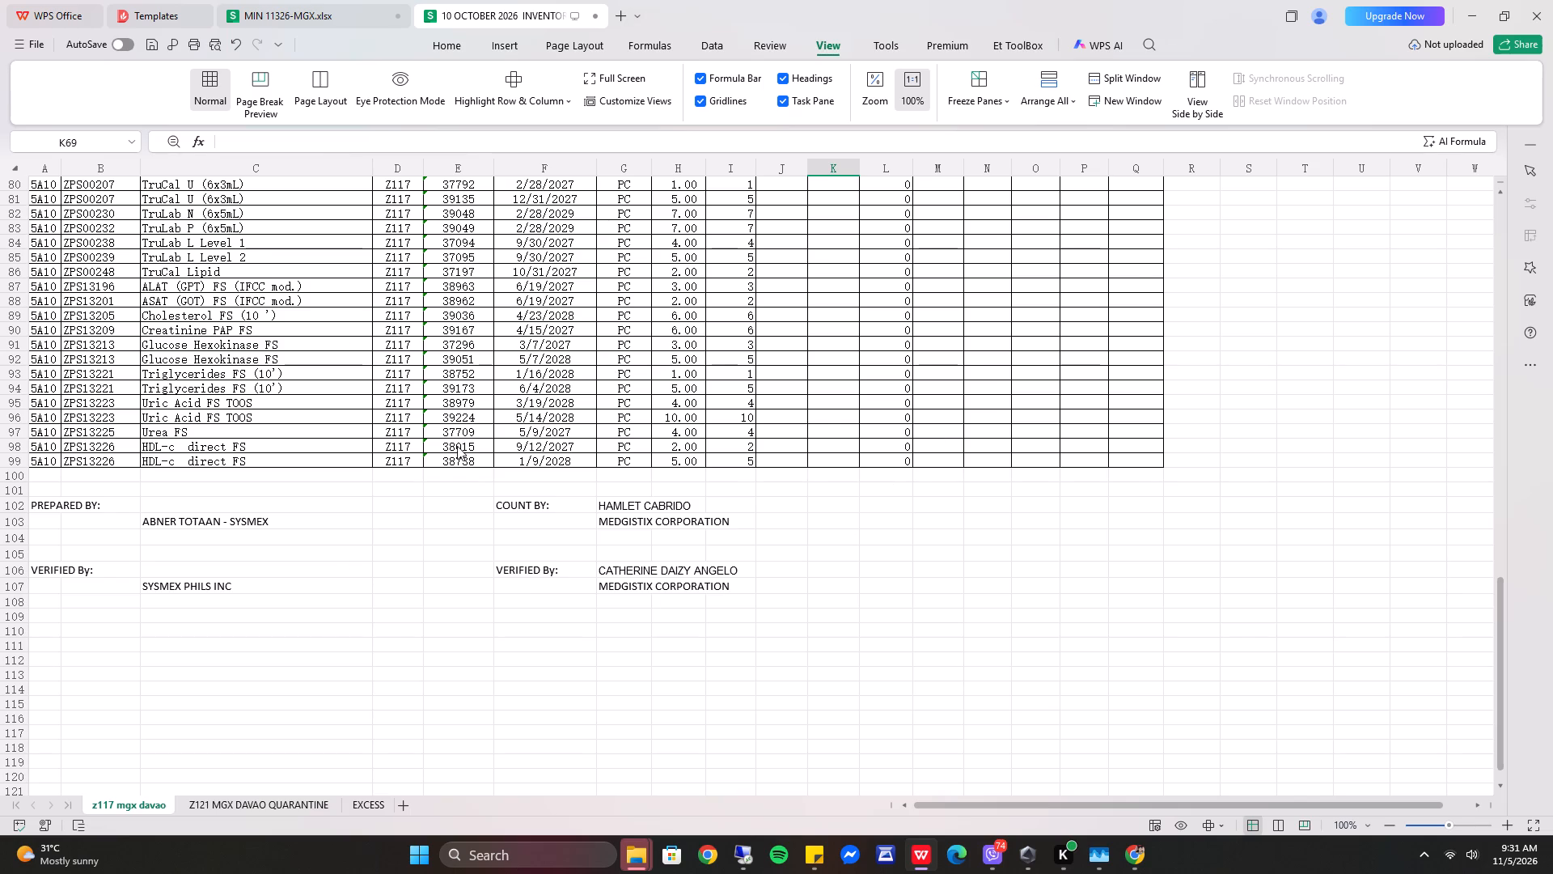
click(218, 422)
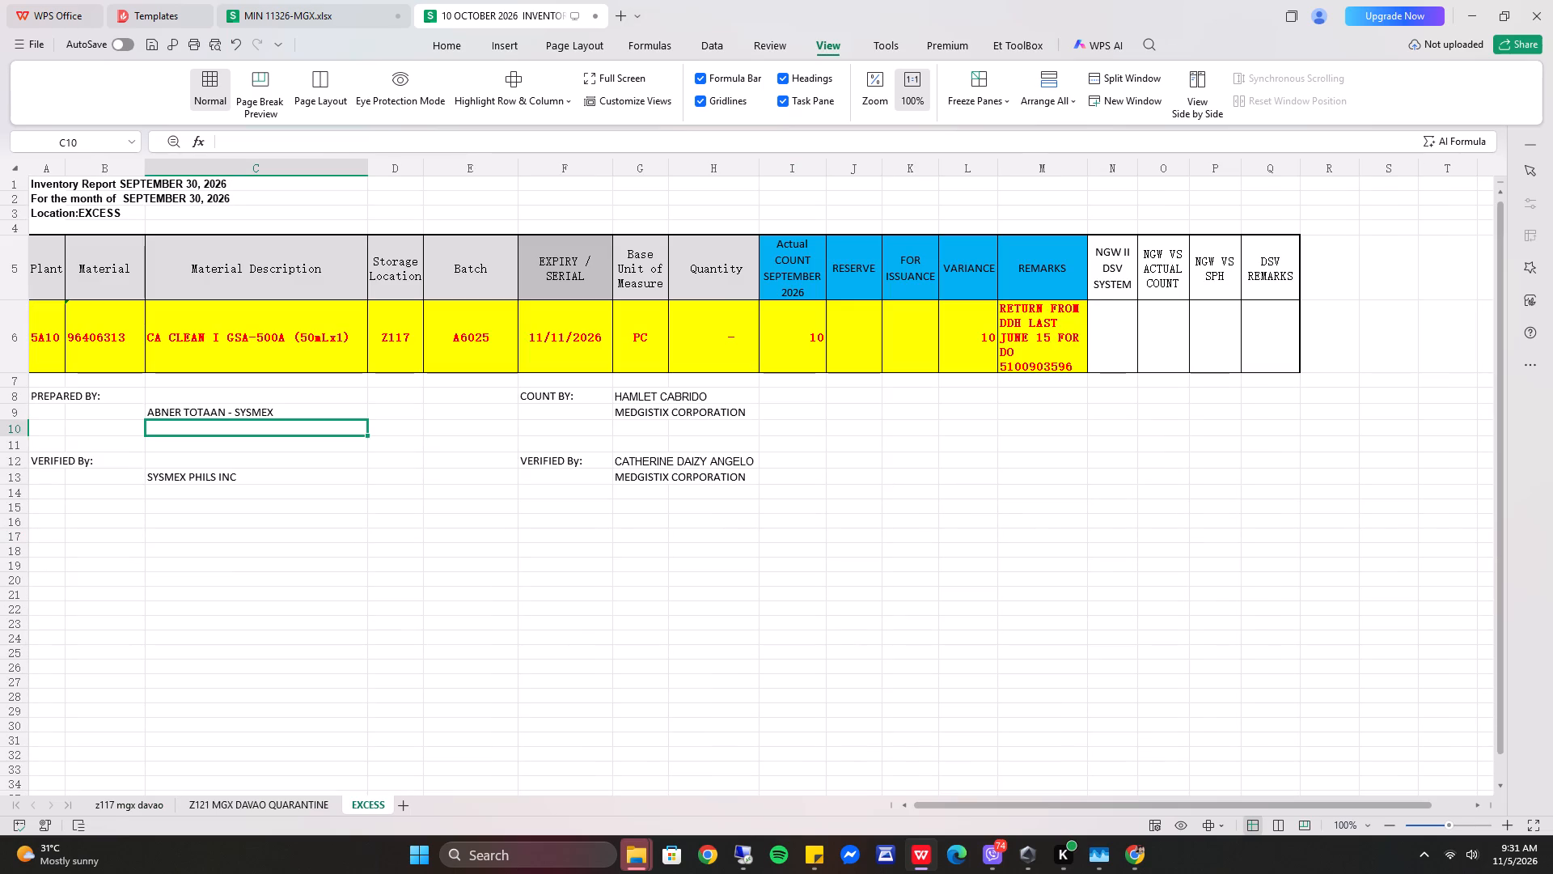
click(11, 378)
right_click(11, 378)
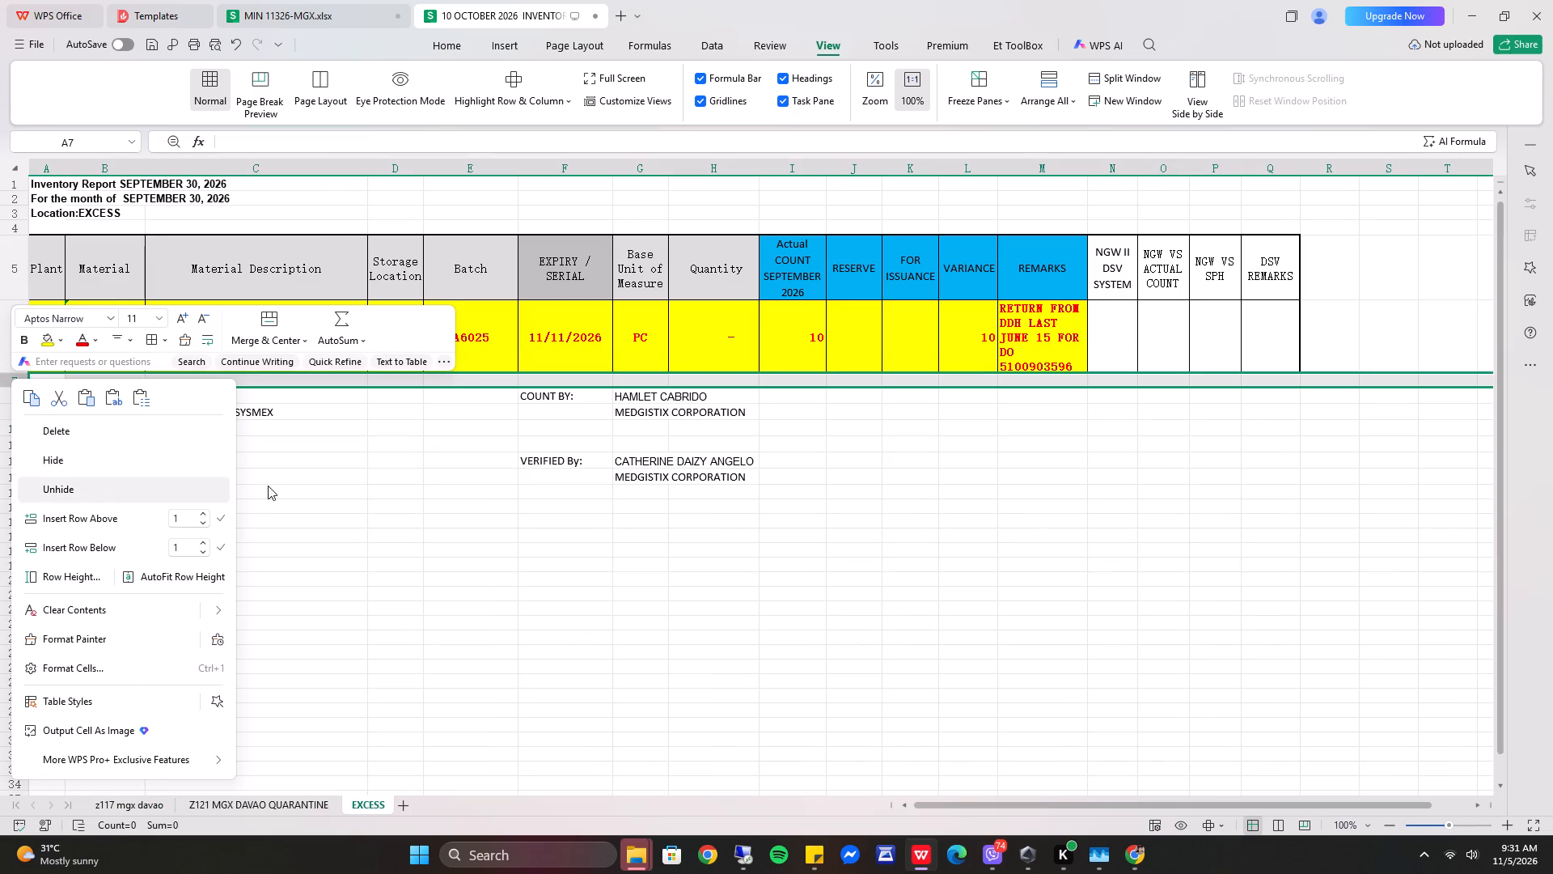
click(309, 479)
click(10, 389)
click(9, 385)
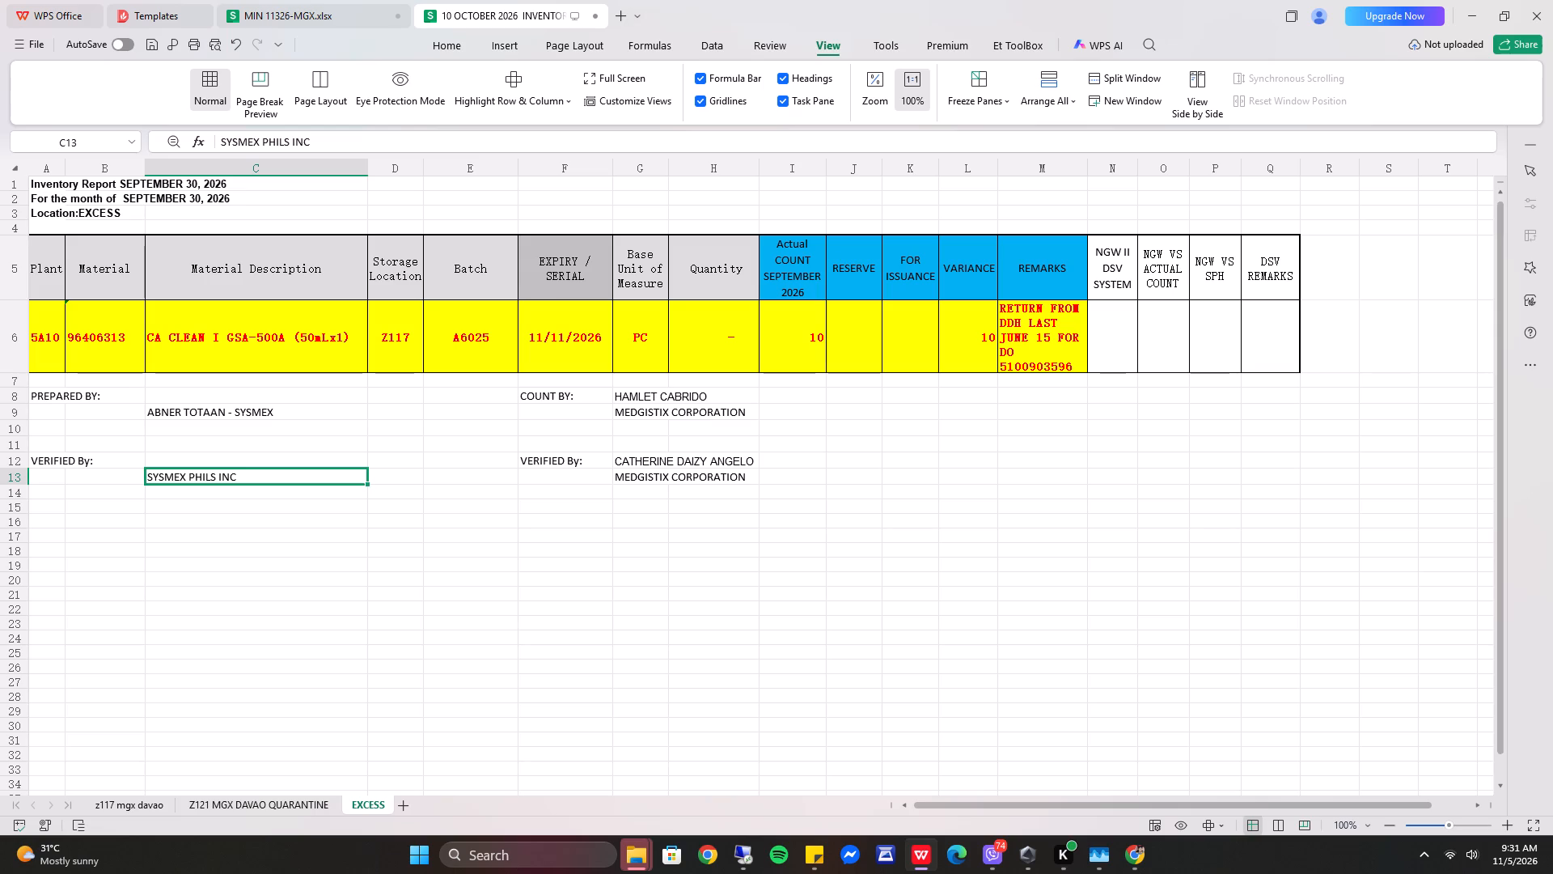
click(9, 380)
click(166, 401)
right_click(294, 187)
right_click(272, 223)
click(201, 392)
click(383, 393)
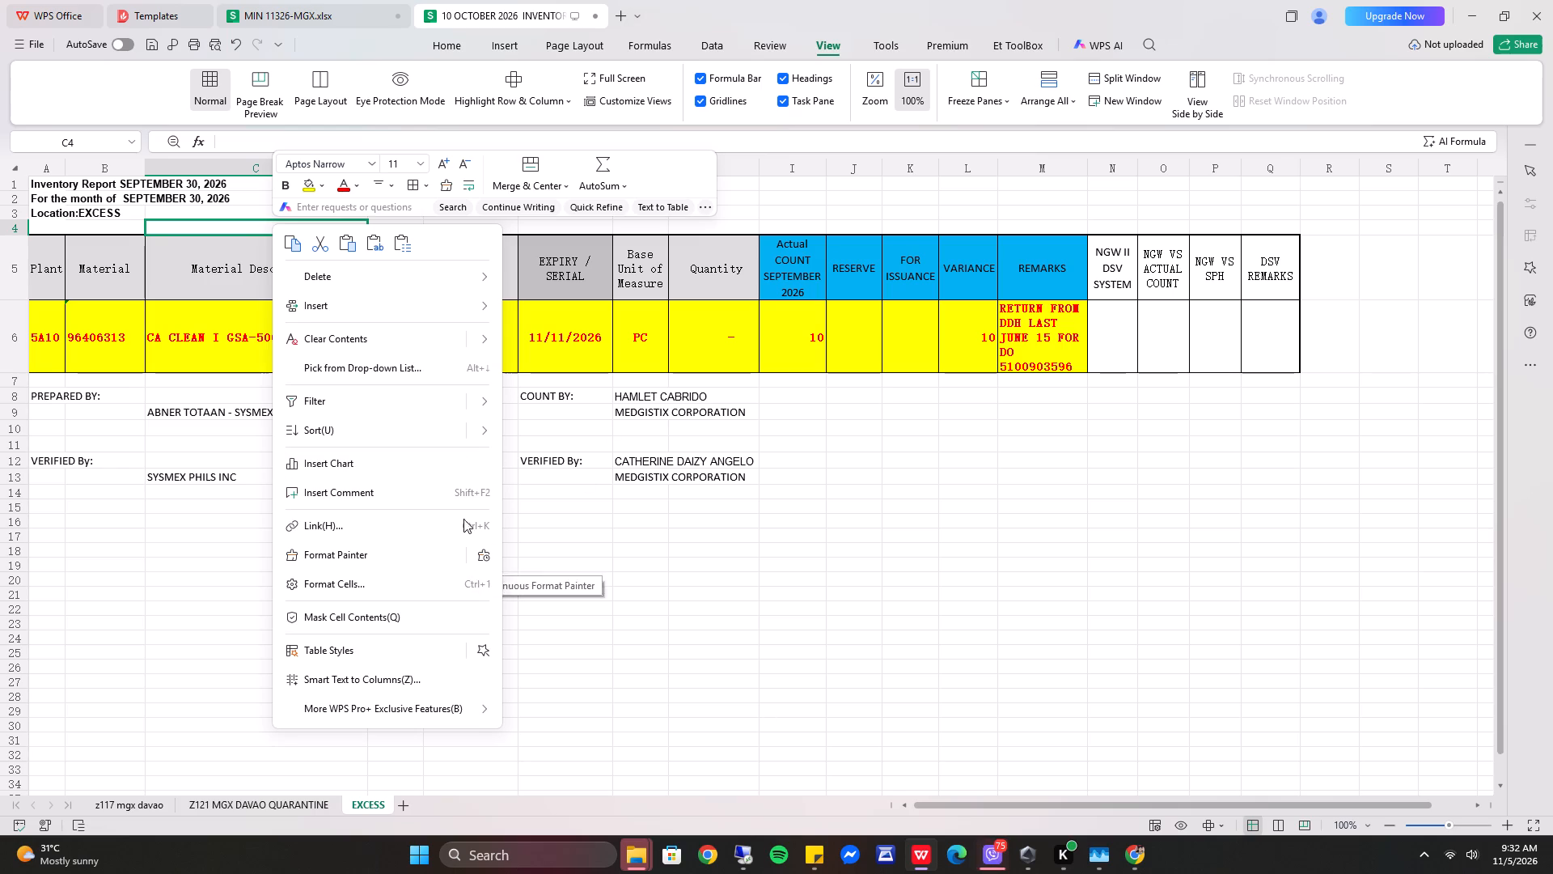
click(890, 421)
Insert one new row above row 7 on the EXCESS sheet, directly below the CA CLEAN I GSA-500A item.
click(14, 380)
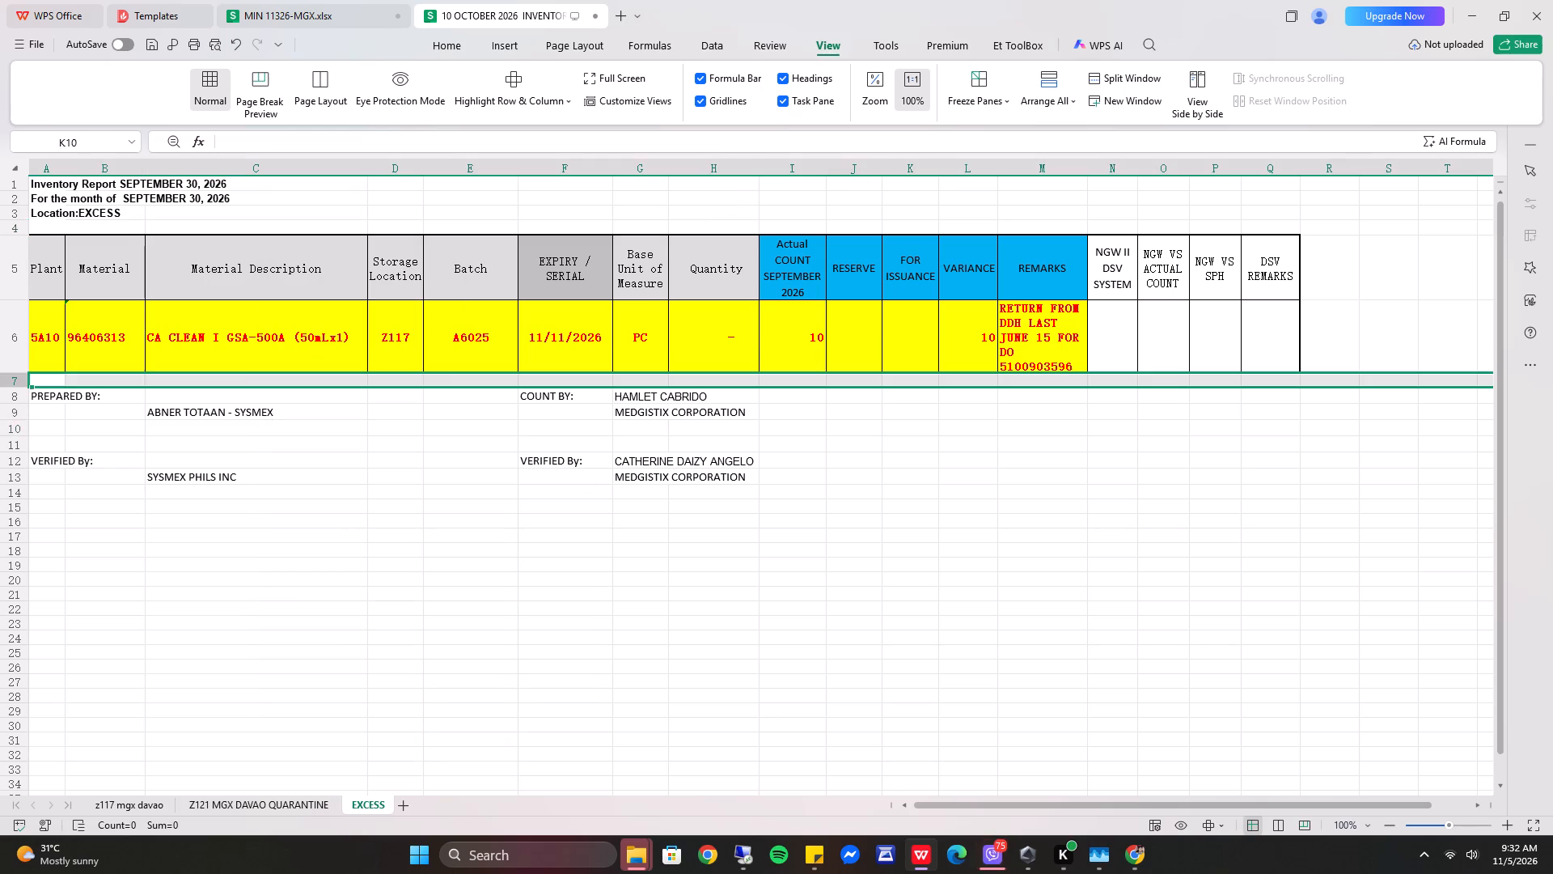
right_click(14, 380)
click(108, 510)
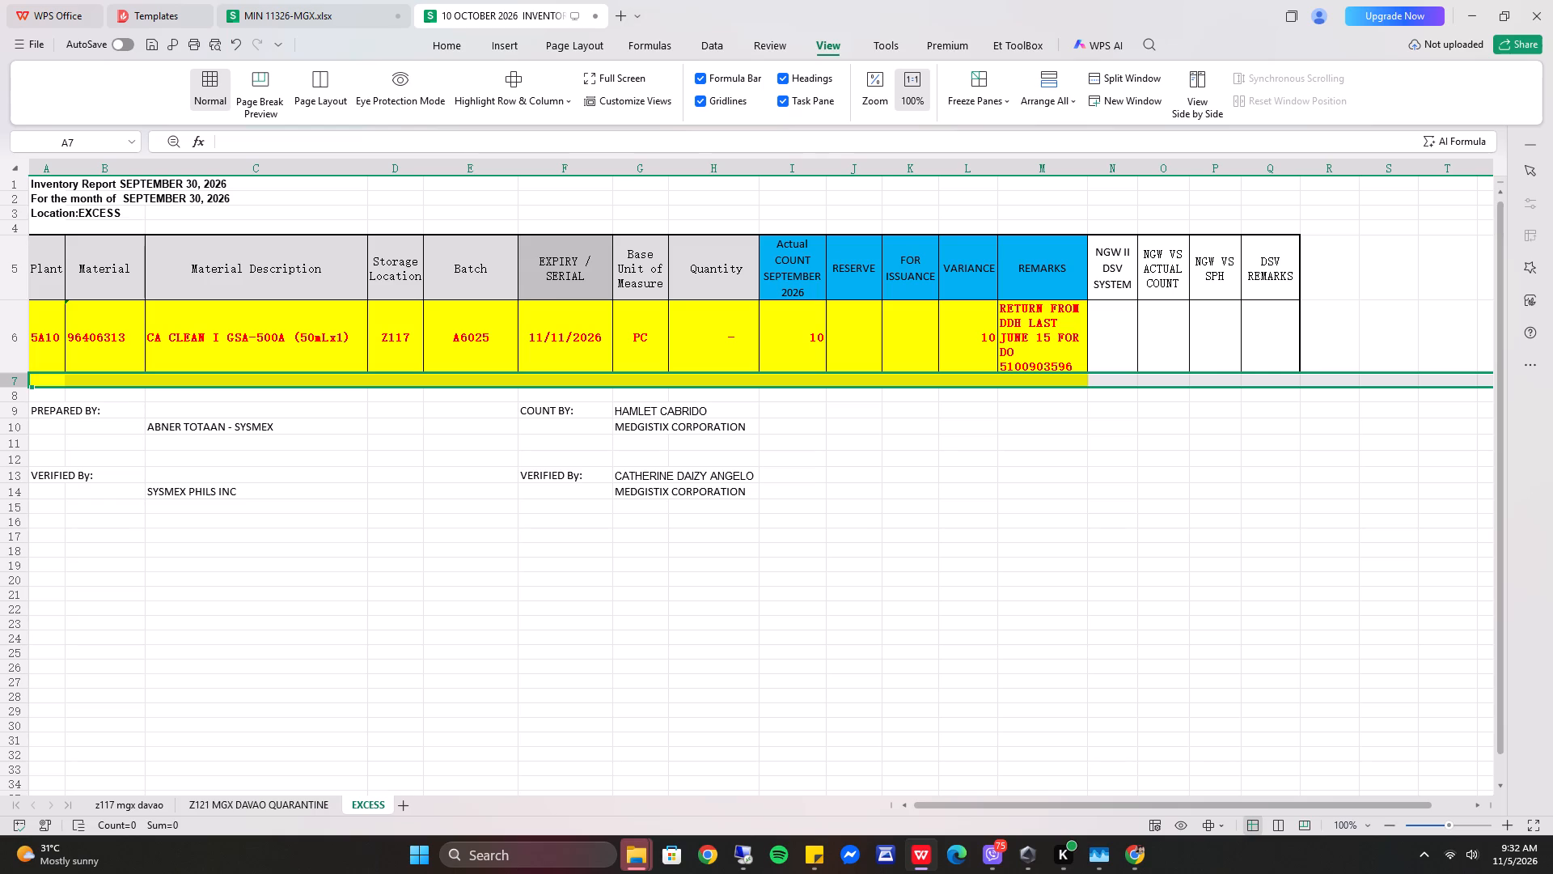
Fill the CA CLEAN I GSA-500A item's contents and formatting from row 6 down into the new row 7.
click(330, 471)
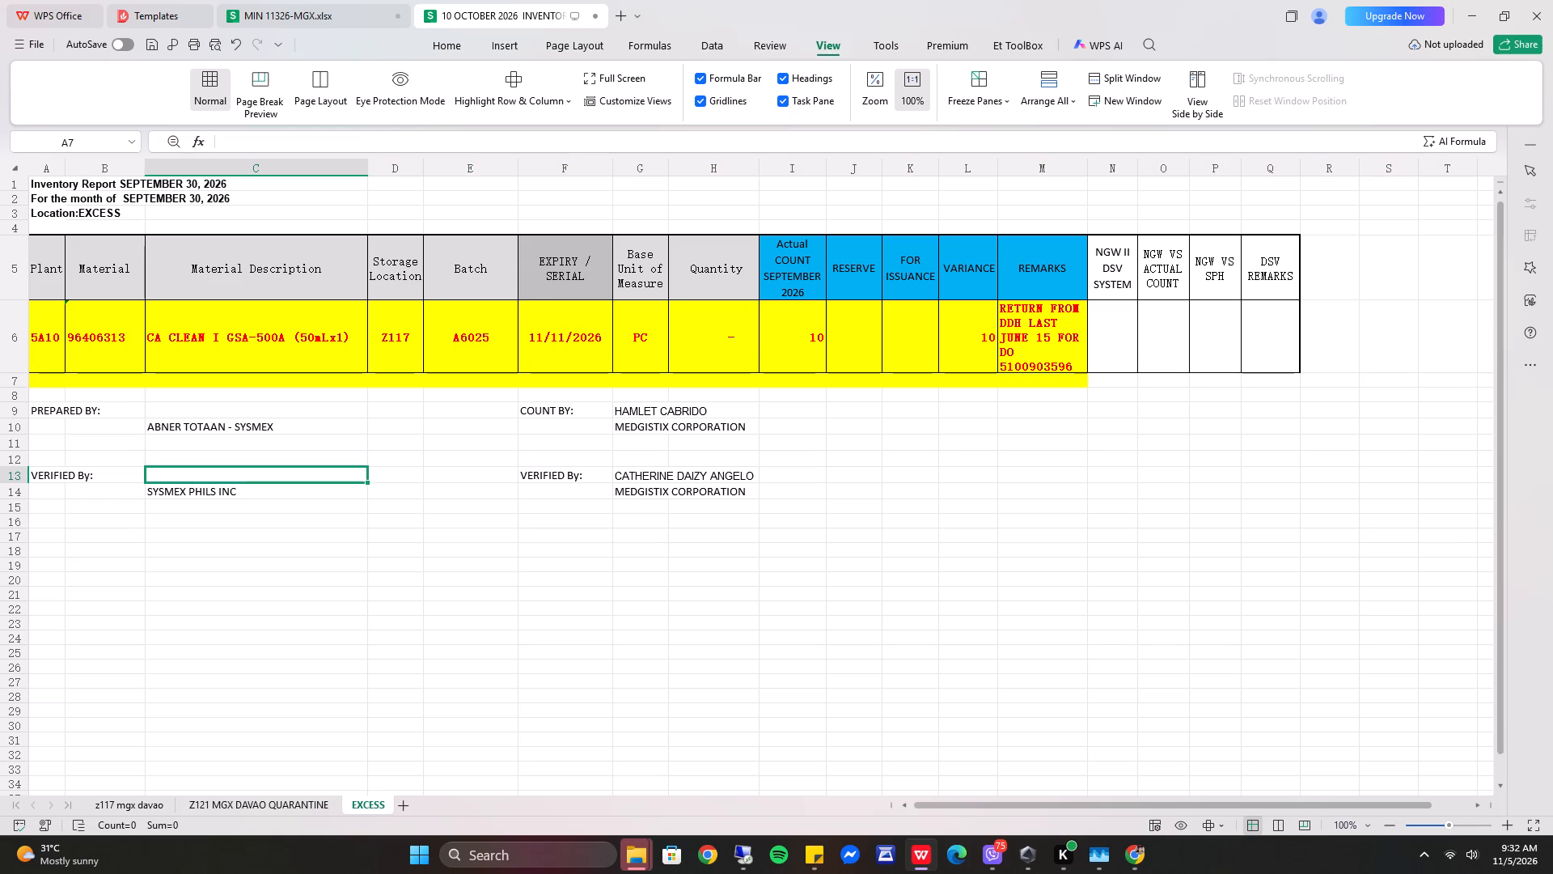
click(10, 380)
key(ctrl+d)
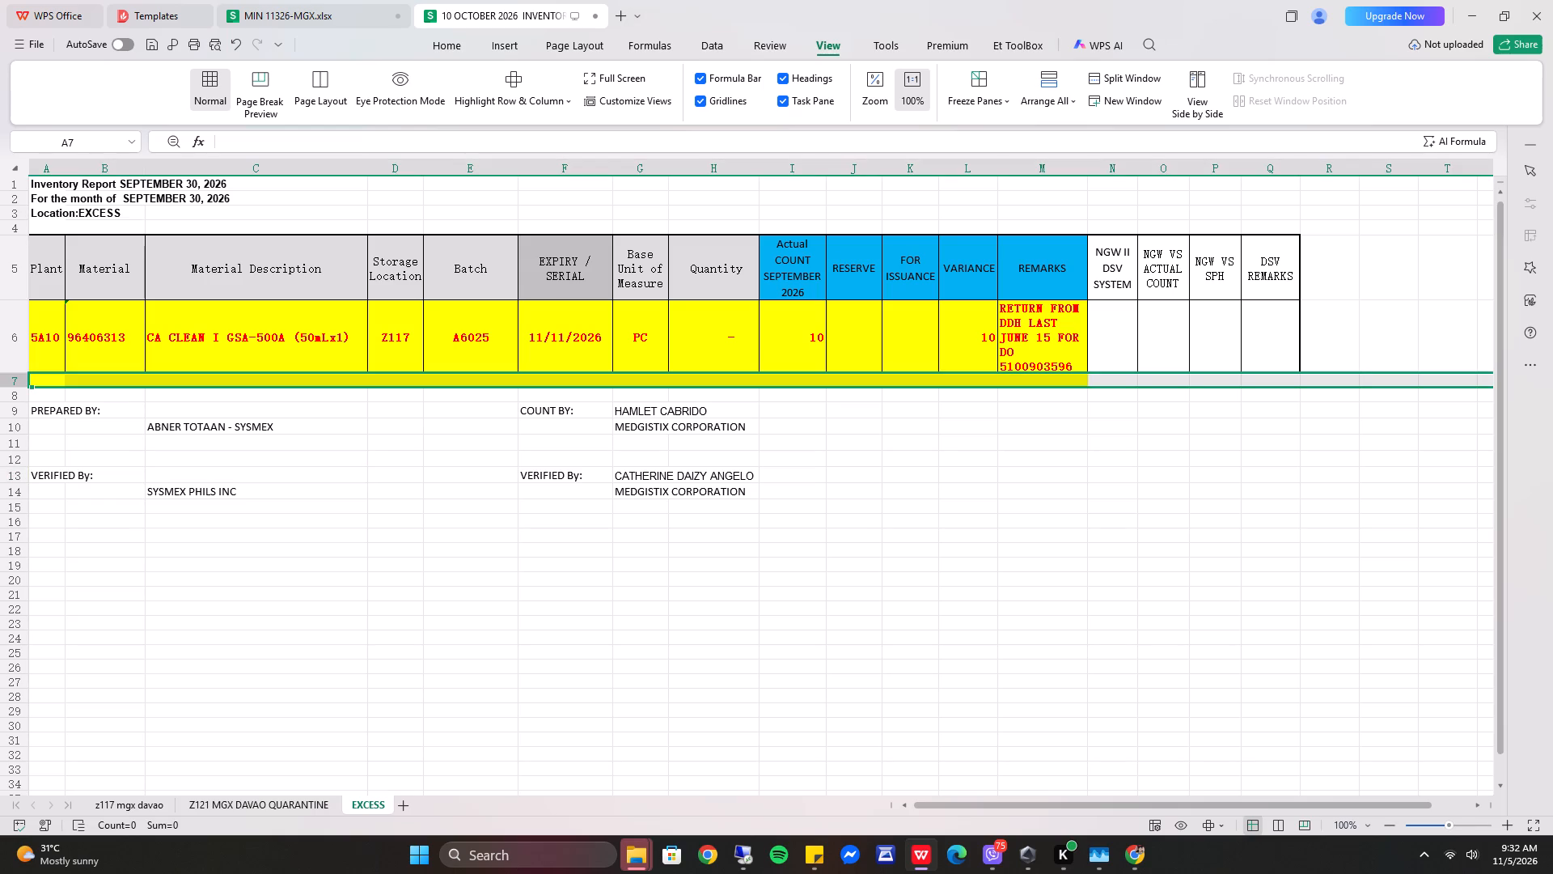
click(564, 476)
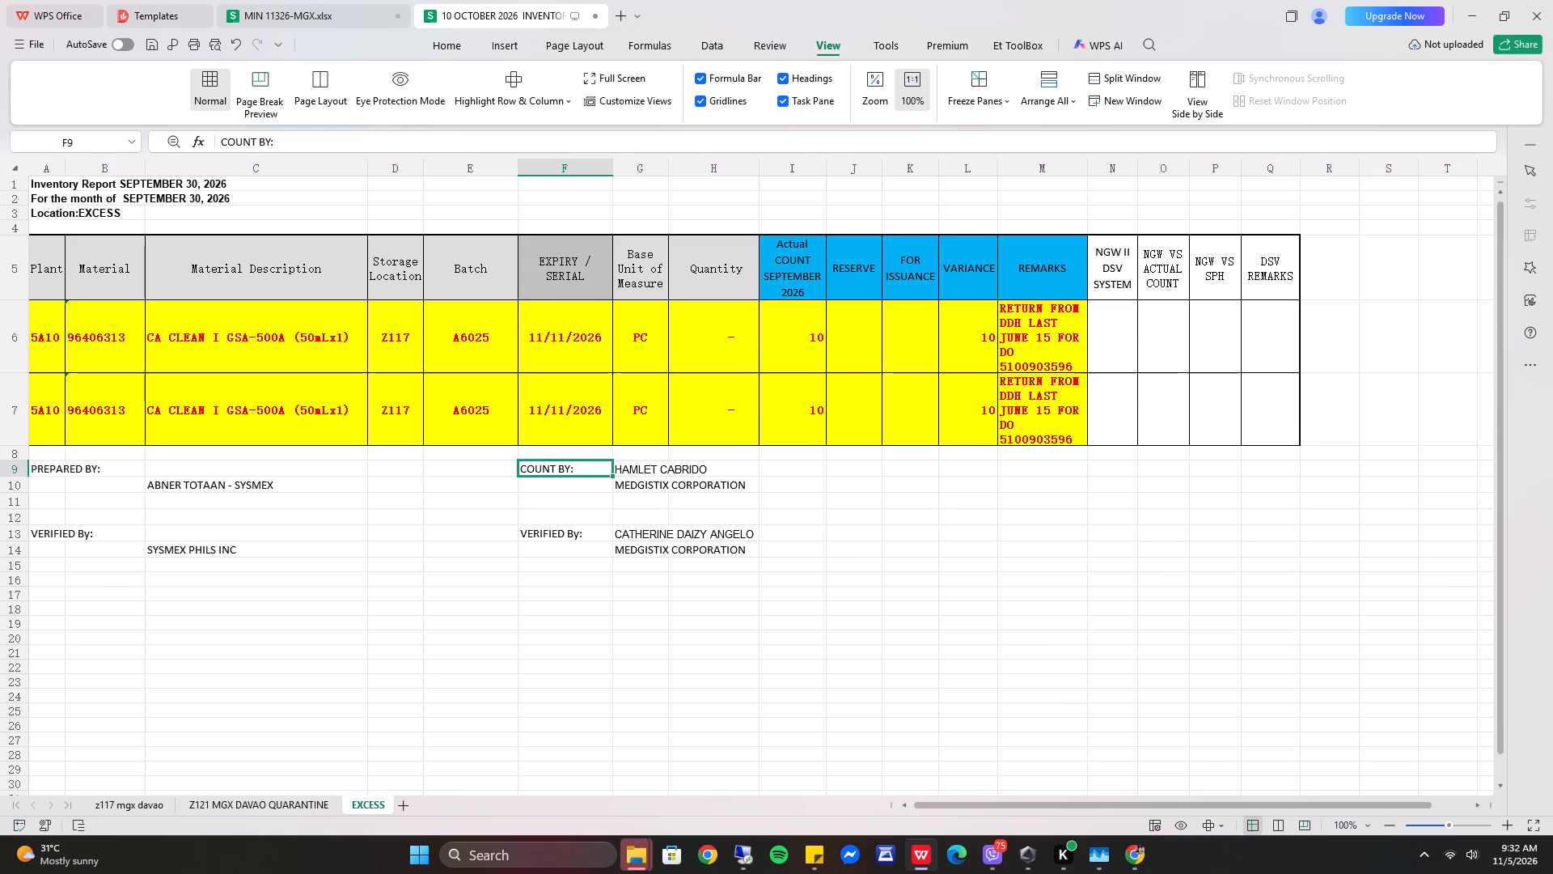
Copy the entire row 23, ORH037 Calcium Chloride 10x15mL_SYS, from the z117 mgx davao sheet.
click(156, 807)
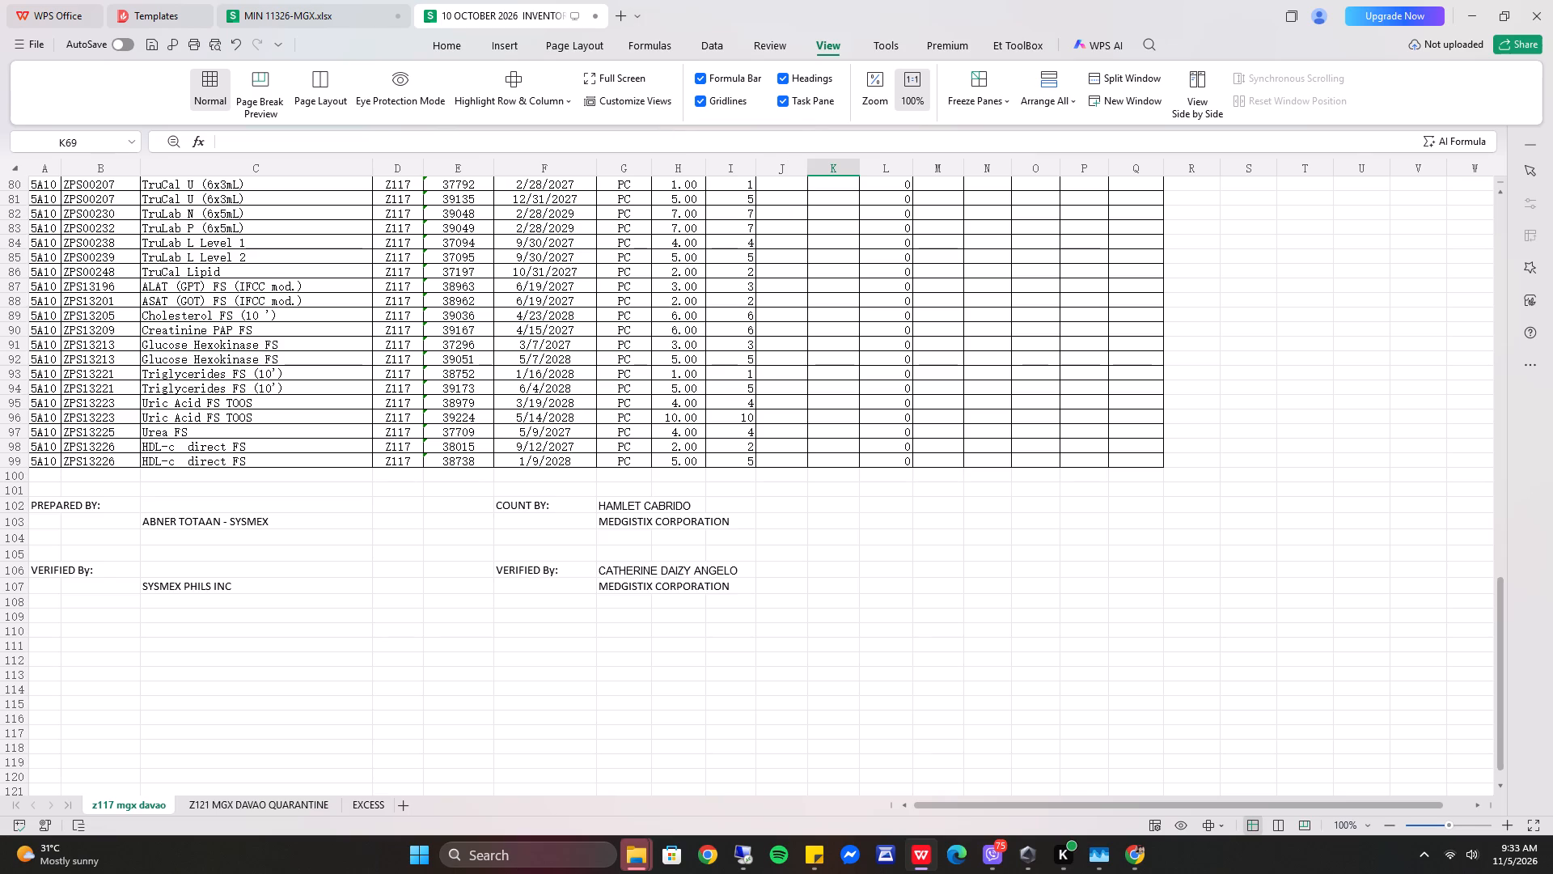
scroll(301, 517, up, 3)
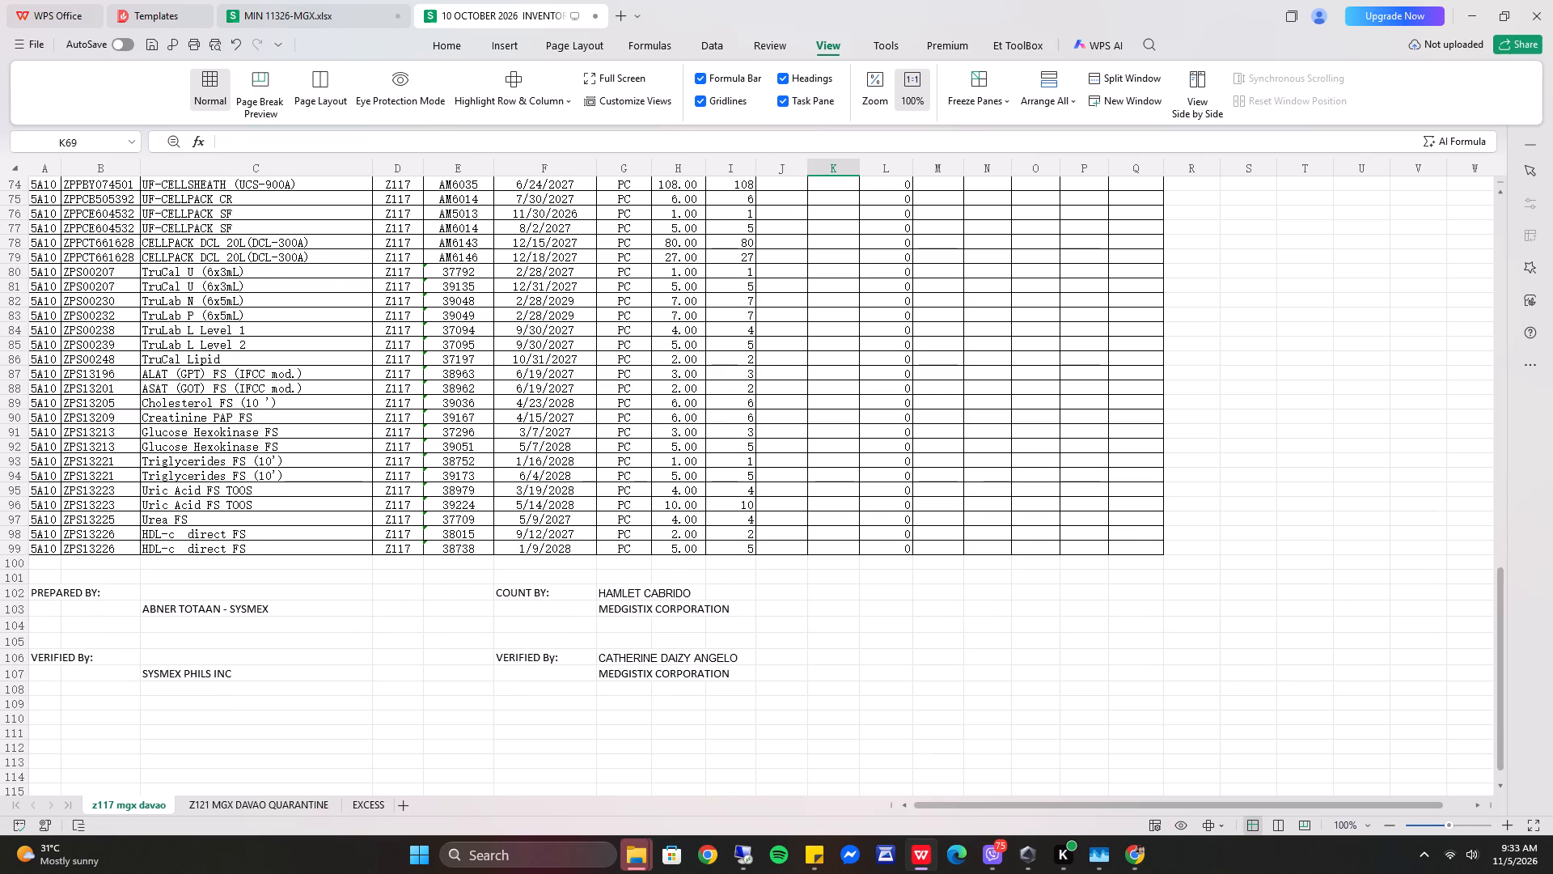
scroll(188, 455, up, 8)
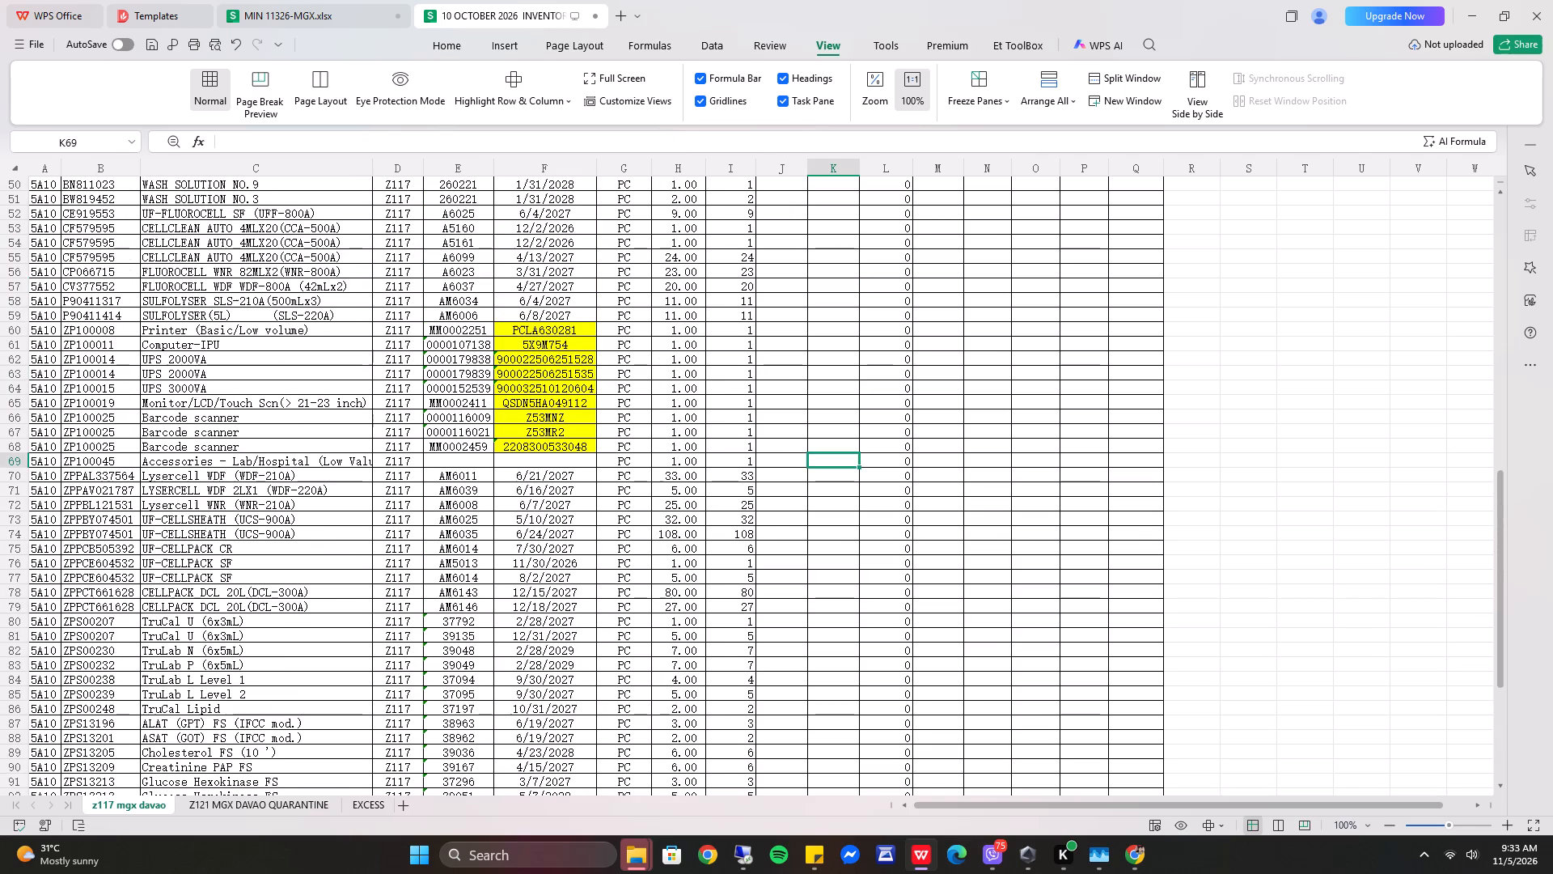
scroll(192, 399, up, 5)
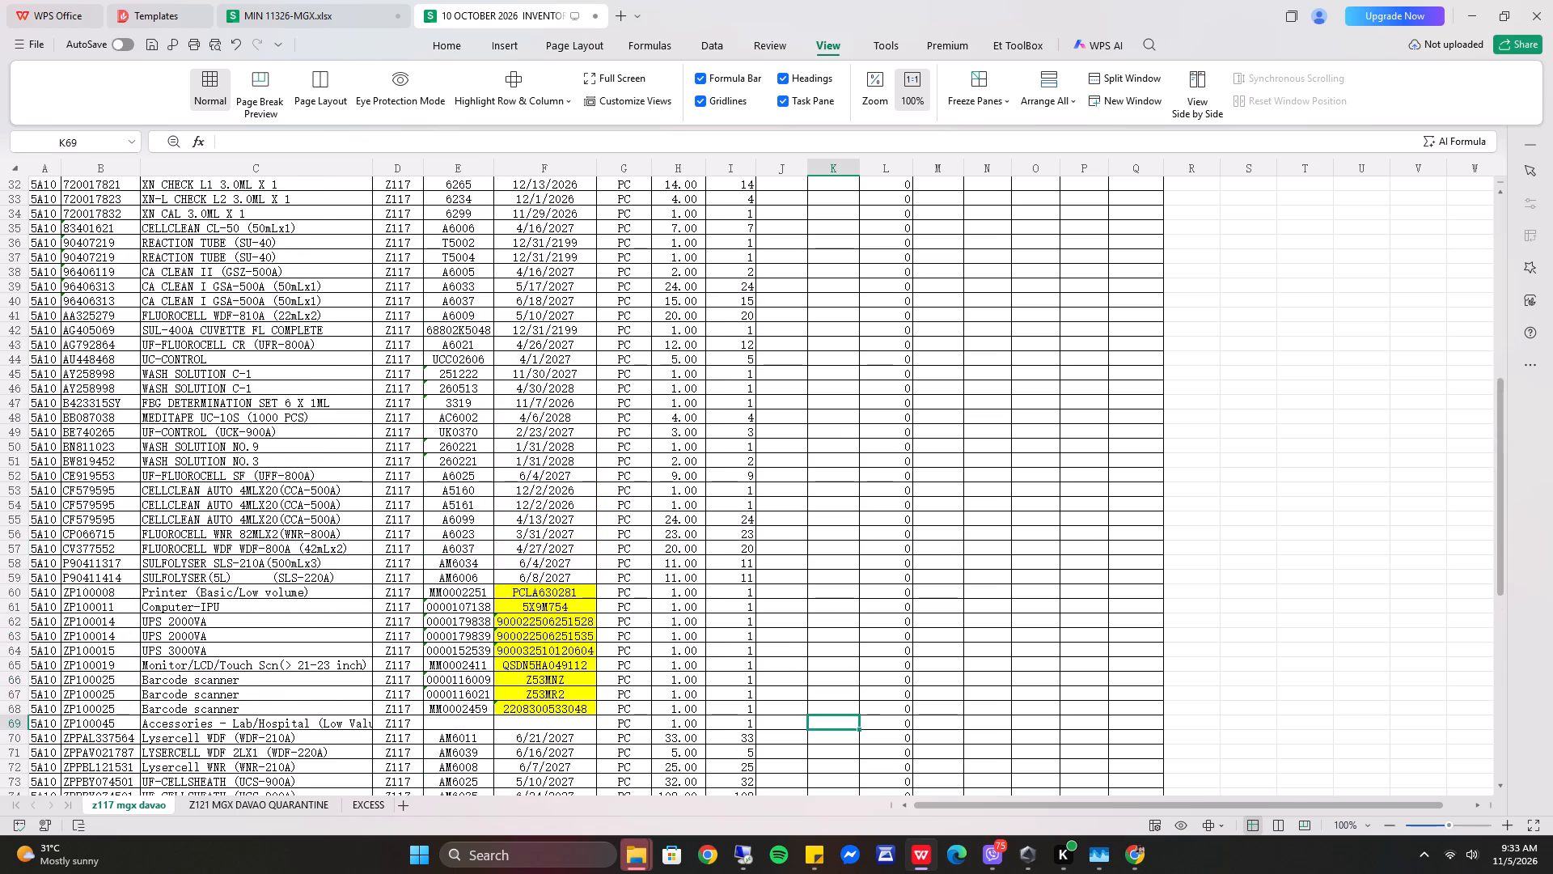
scroll(192, 409, up, 7)
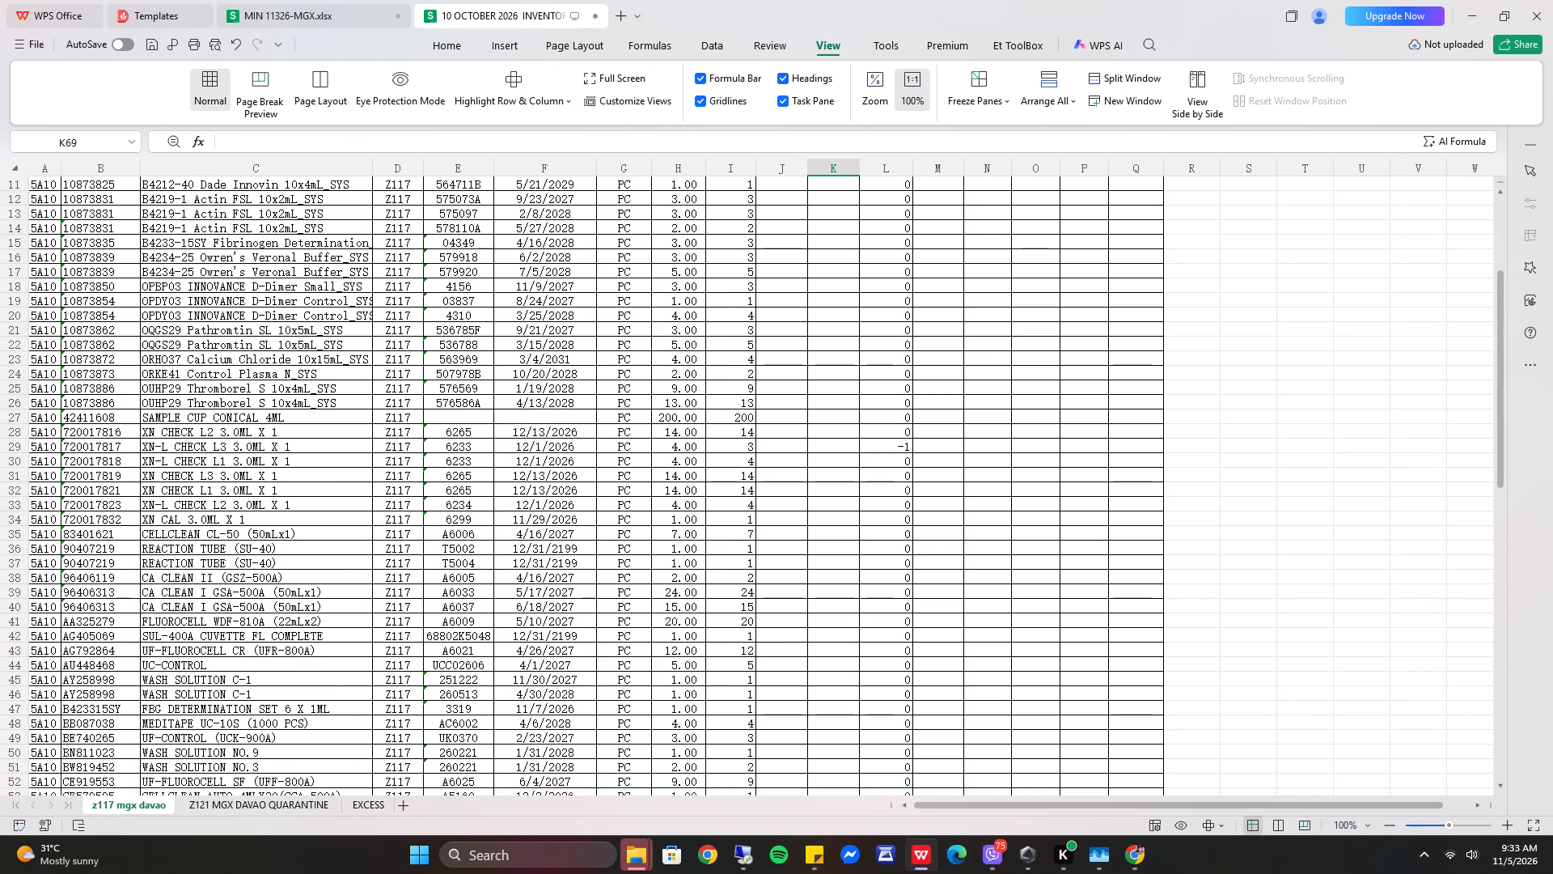
click(217, 322)
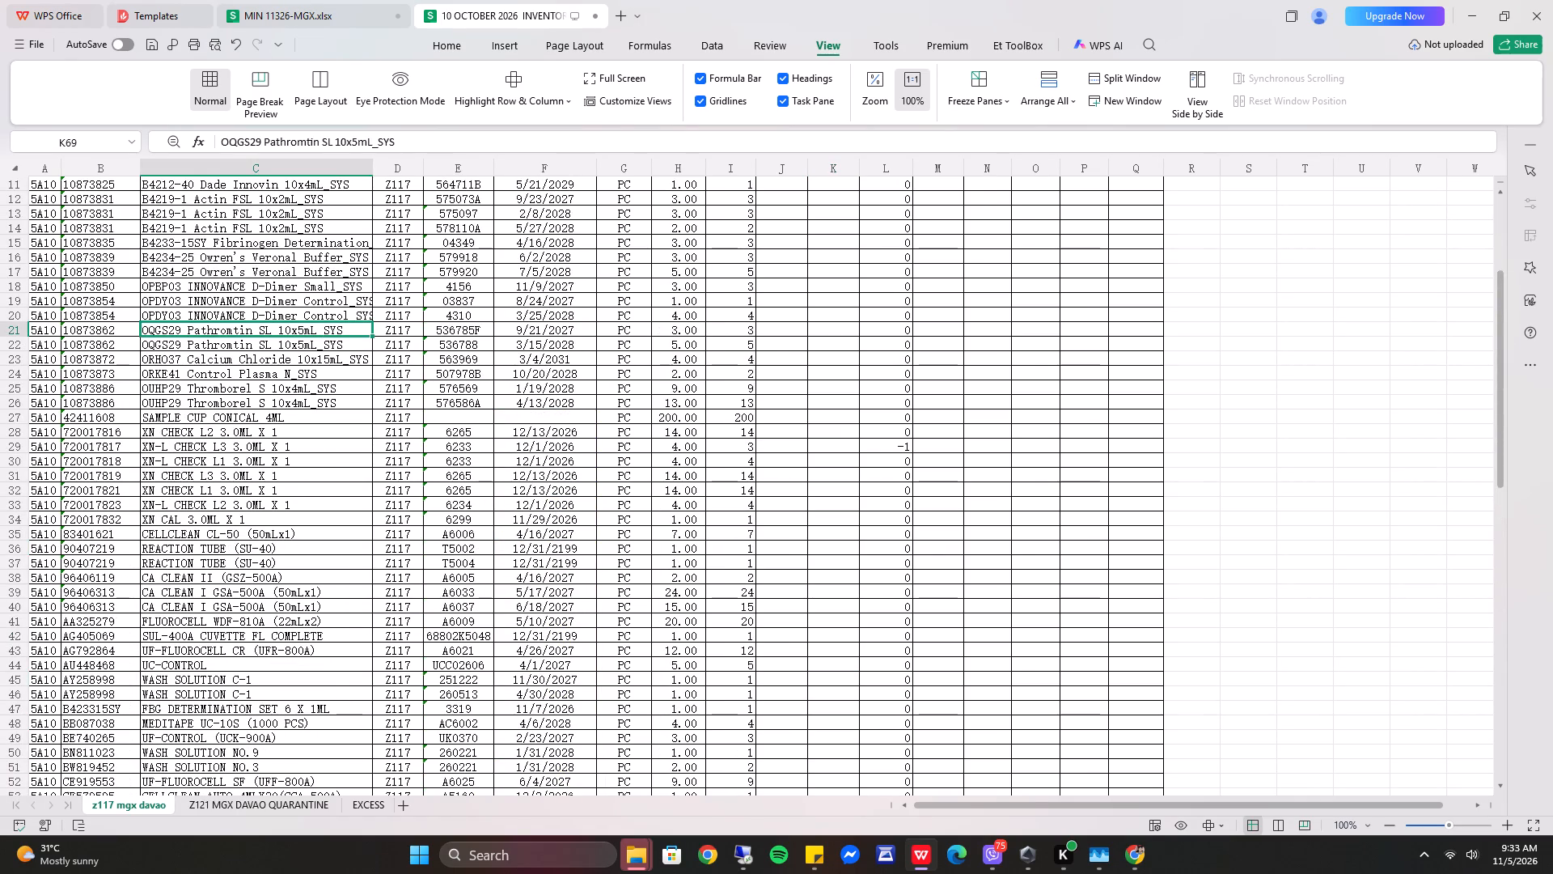
scroll(193, 422, up, 3)
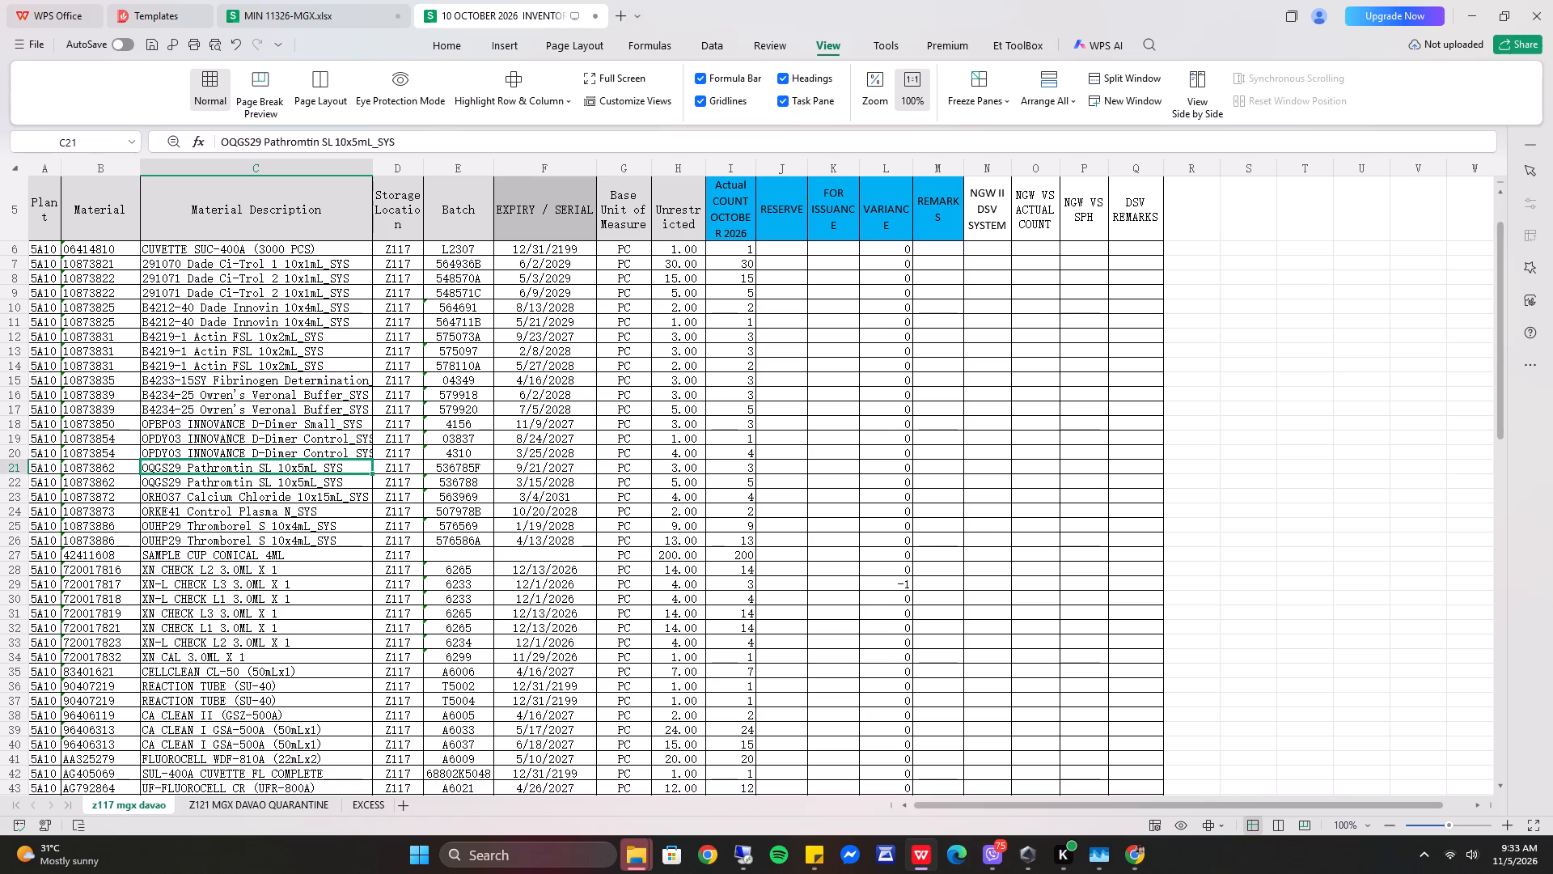
click(287, 423)
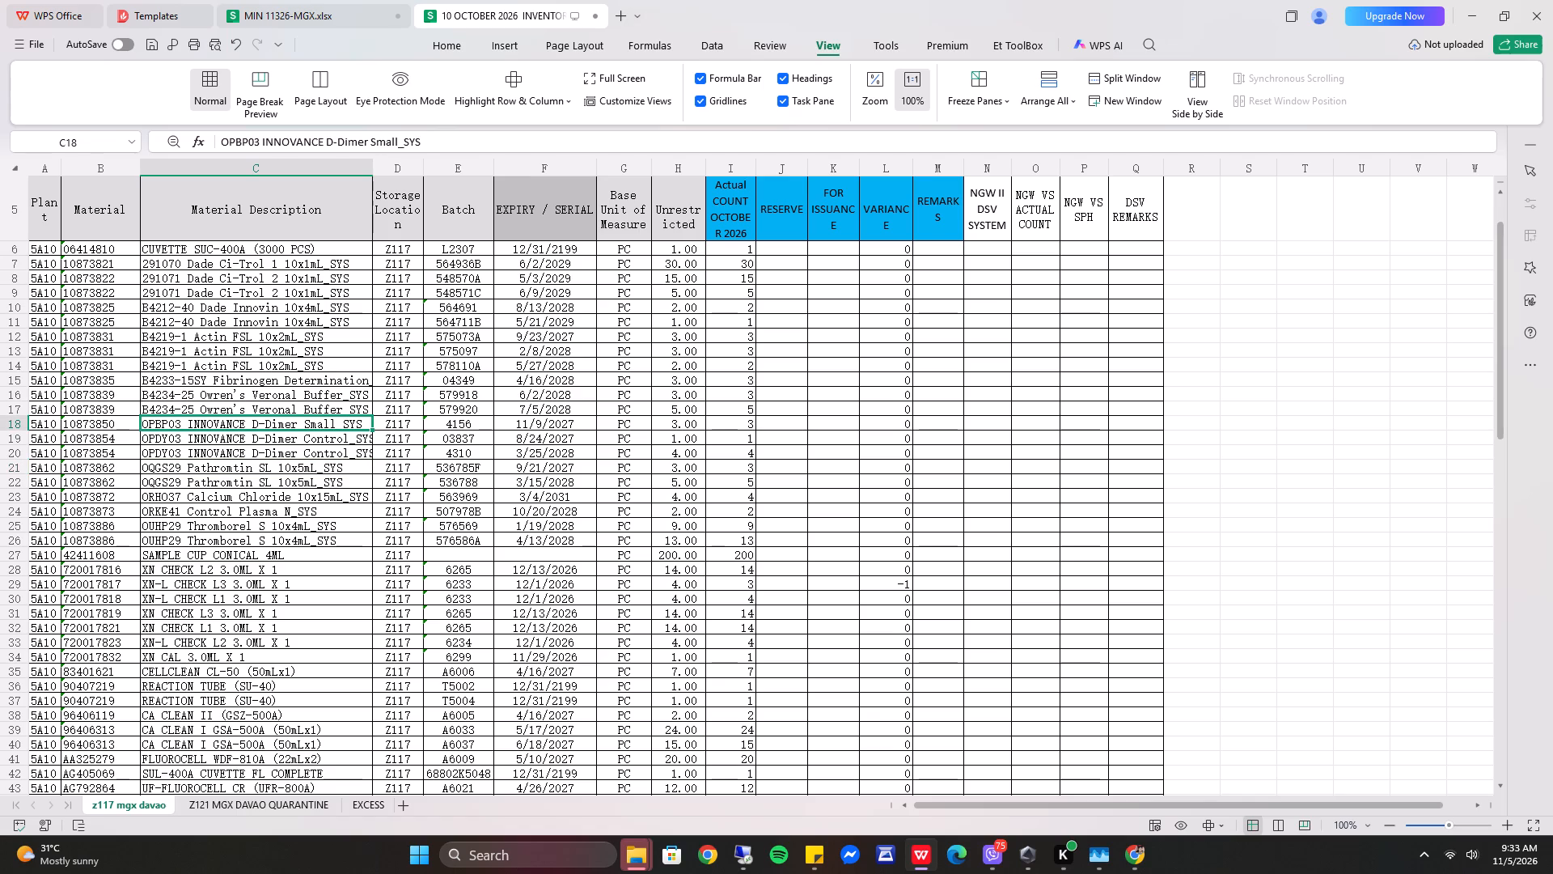
click(277, 454)
click(264, 486)
click(194, 504)
click(6, 494)
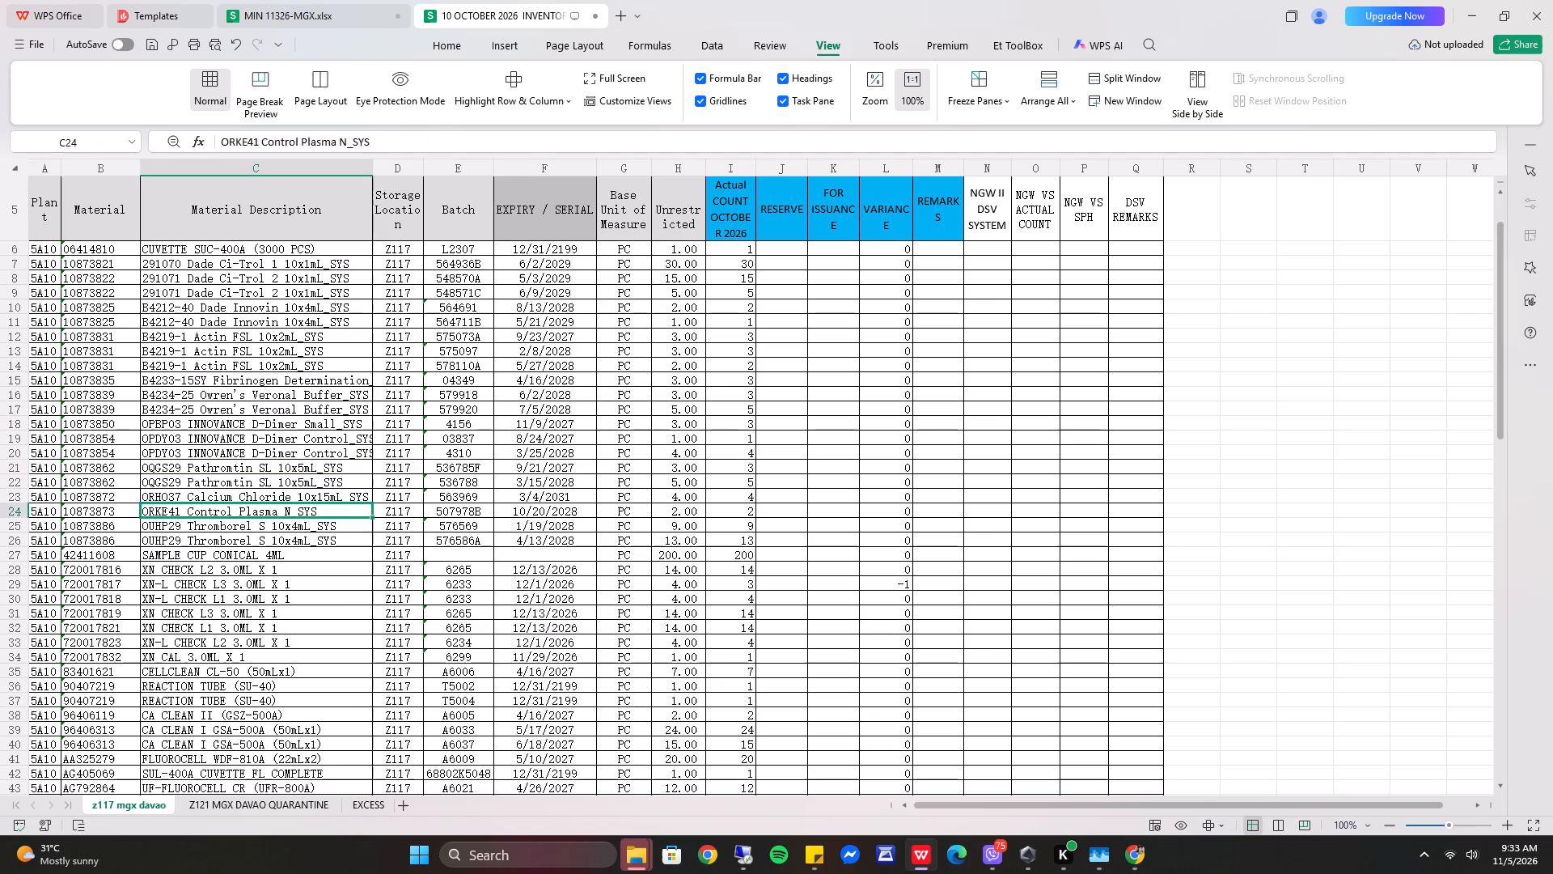
key(ctrl+c)
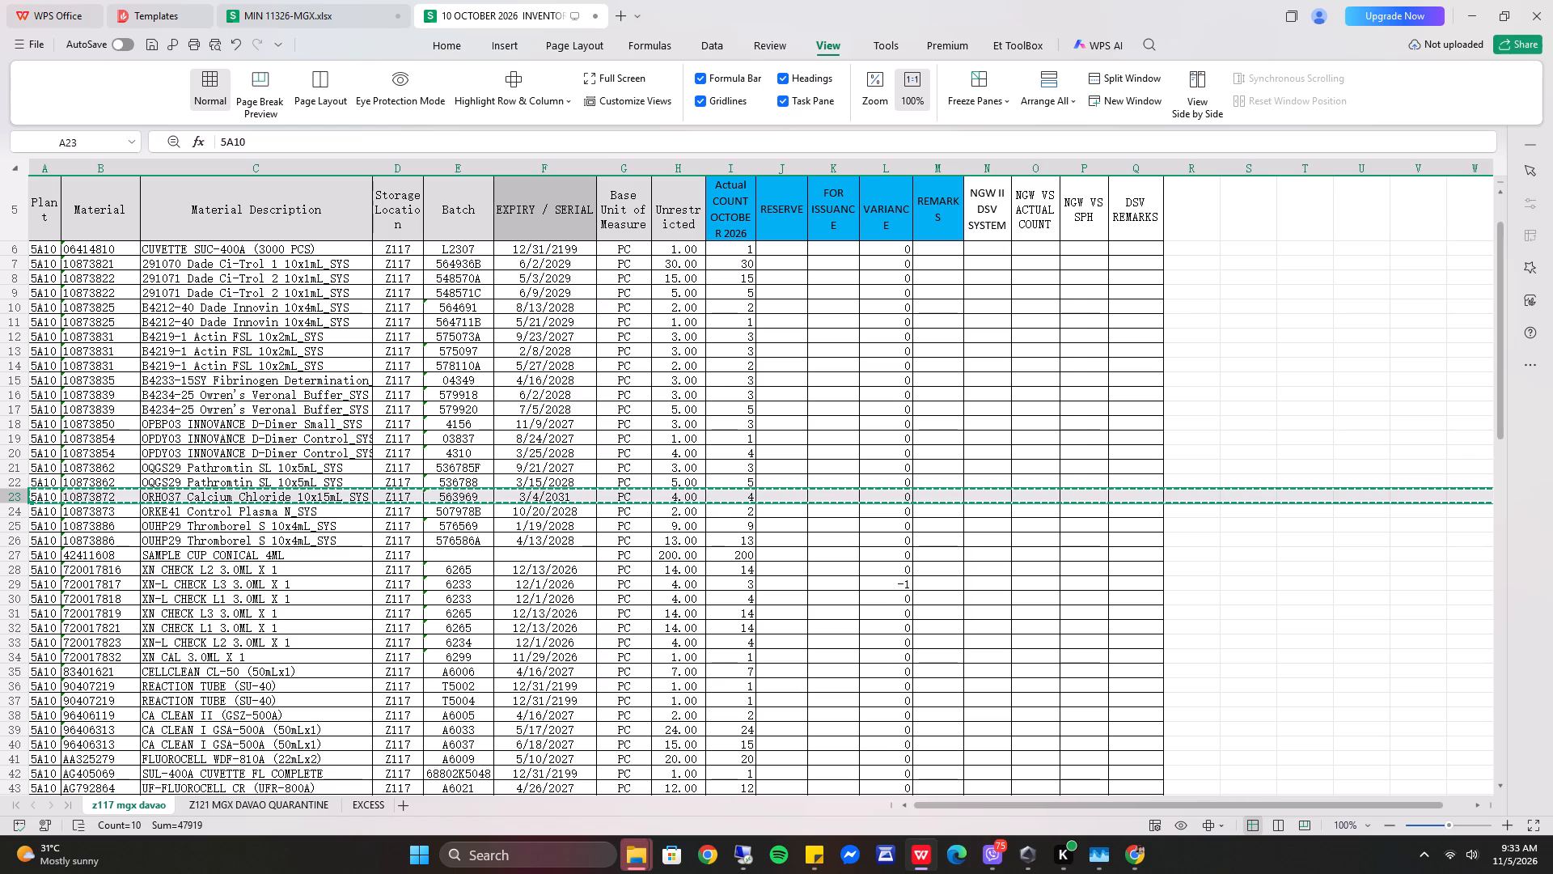
Paste the copied Calcium Chloride row over row 7 of the EXCESS sheet.
click(273, 806)
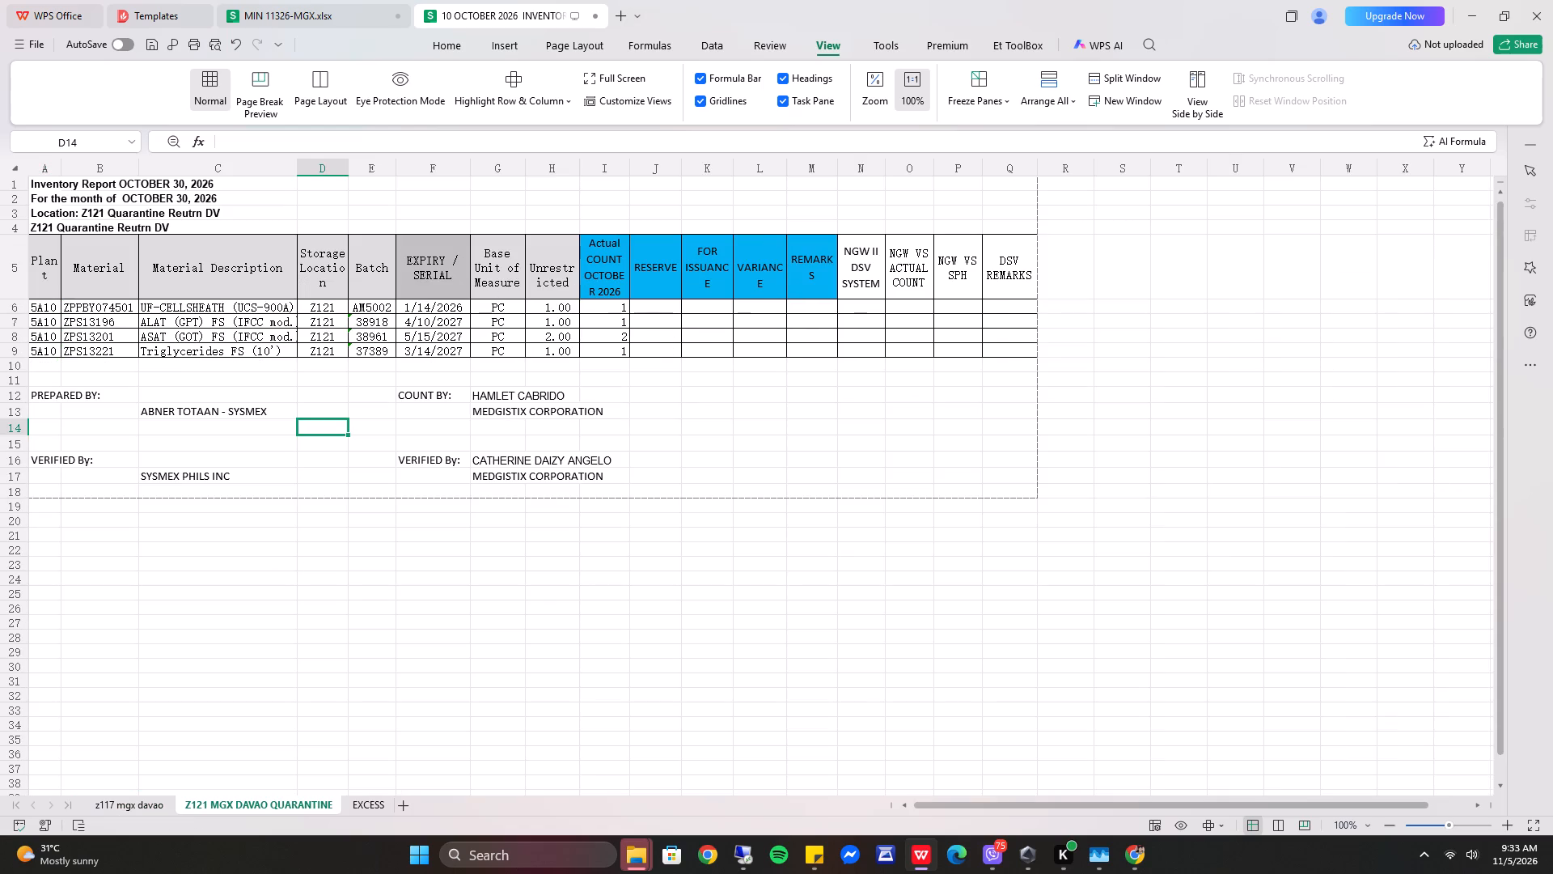
click(370, 807)
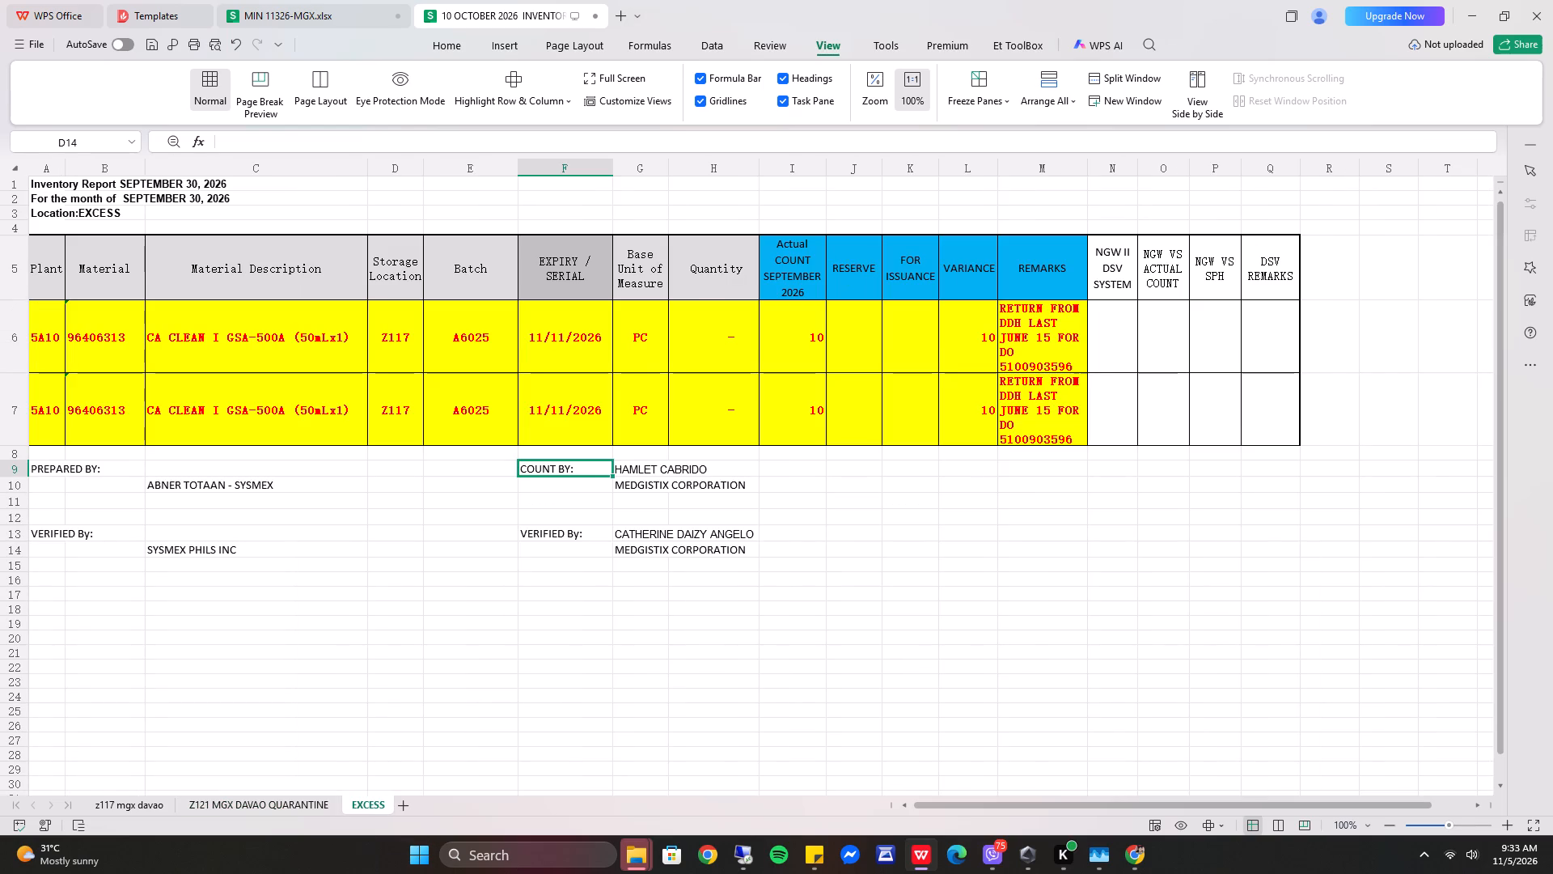
click(74, 411)
click(36, 406)
click(3, 404)
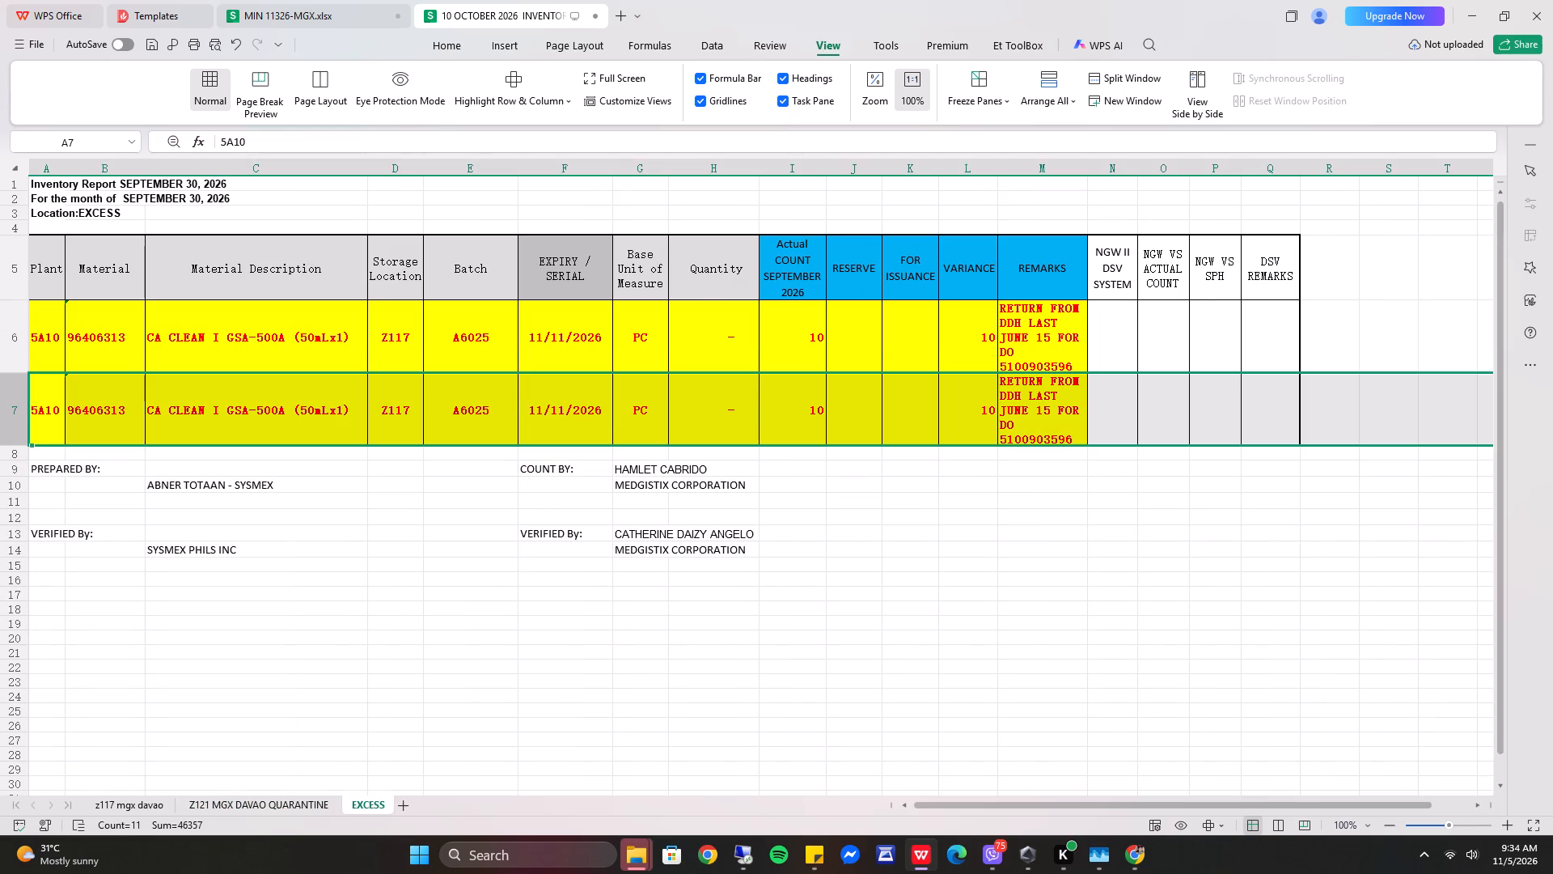
key(ctrl+v)
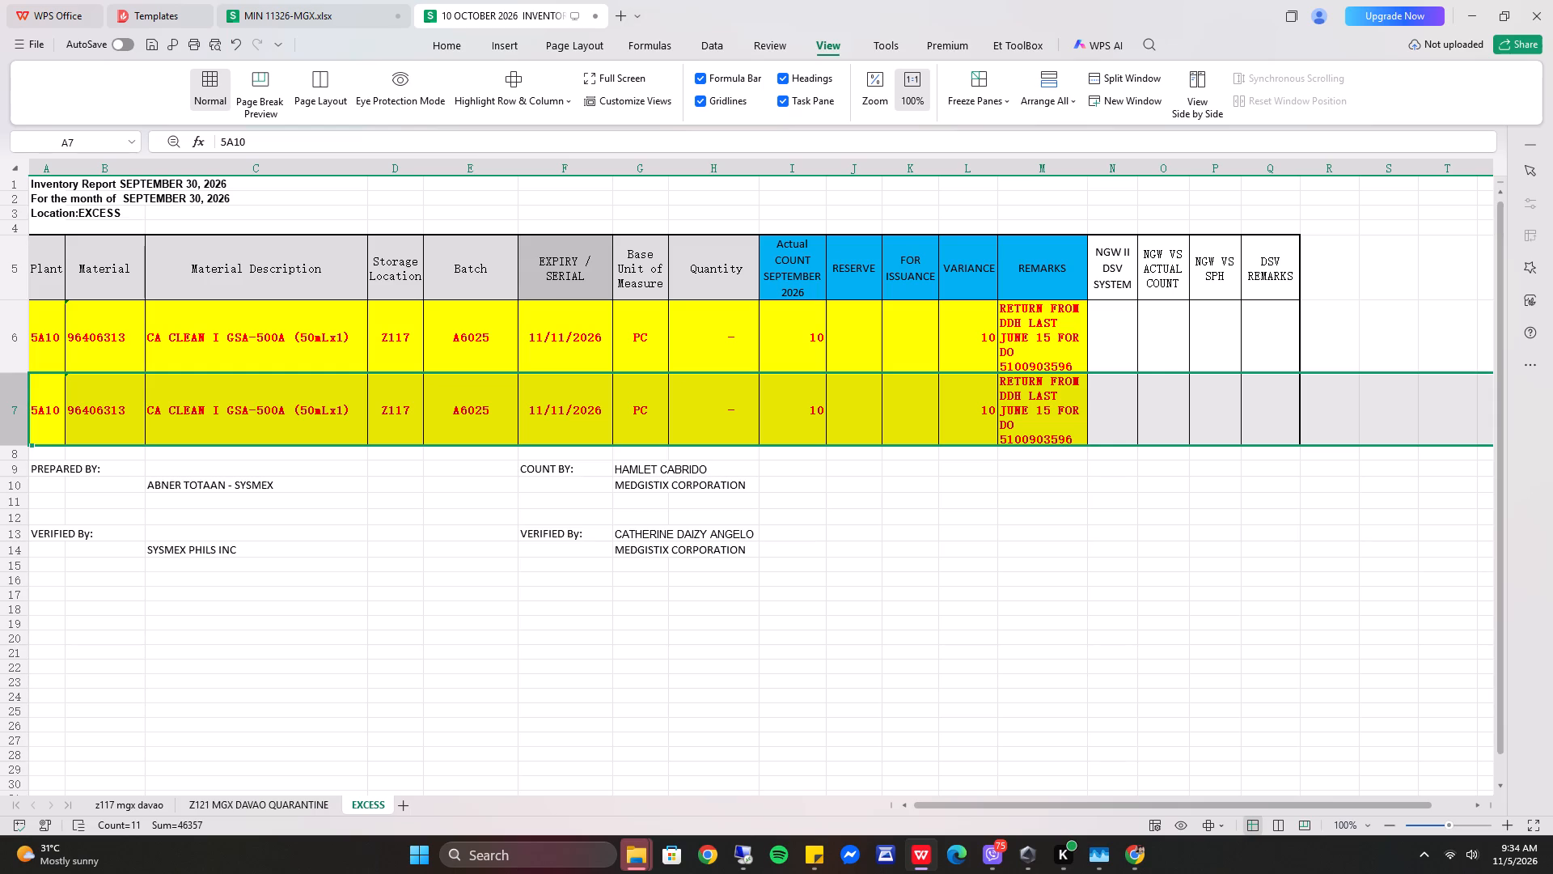
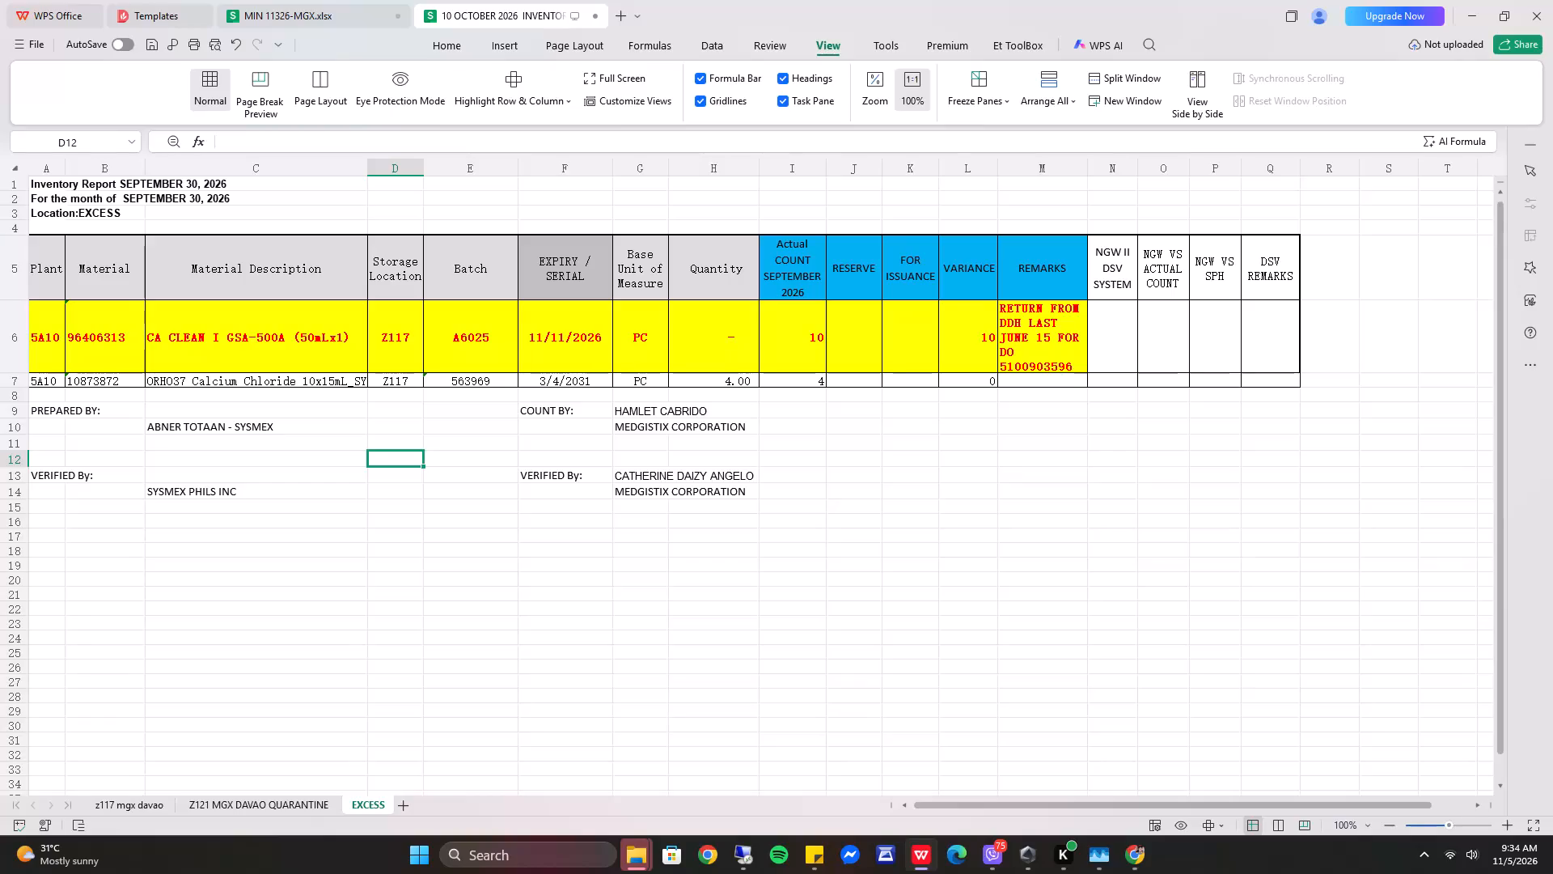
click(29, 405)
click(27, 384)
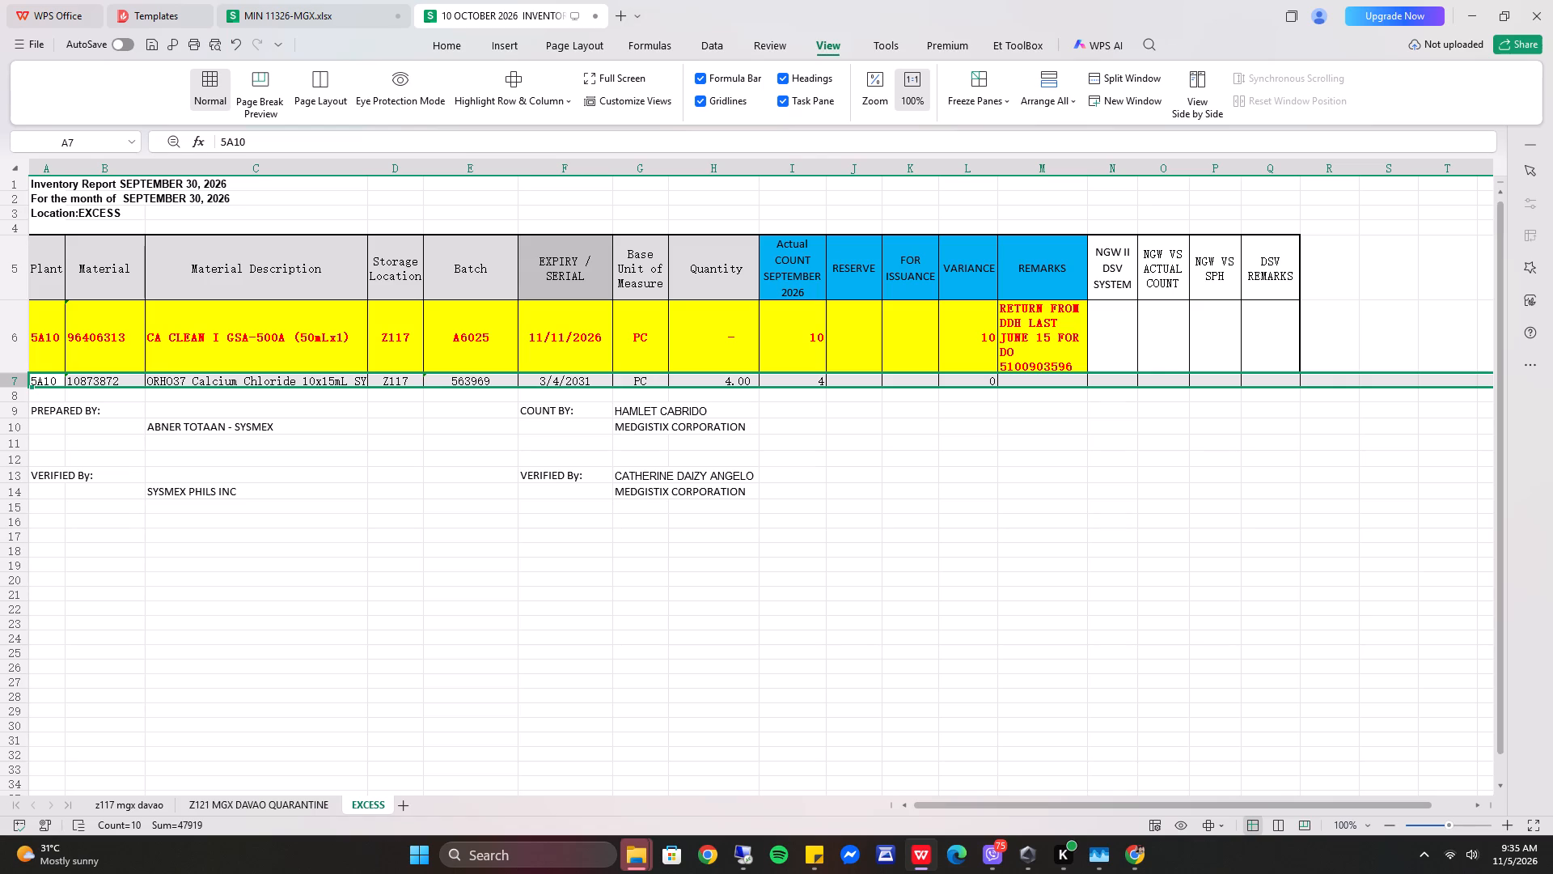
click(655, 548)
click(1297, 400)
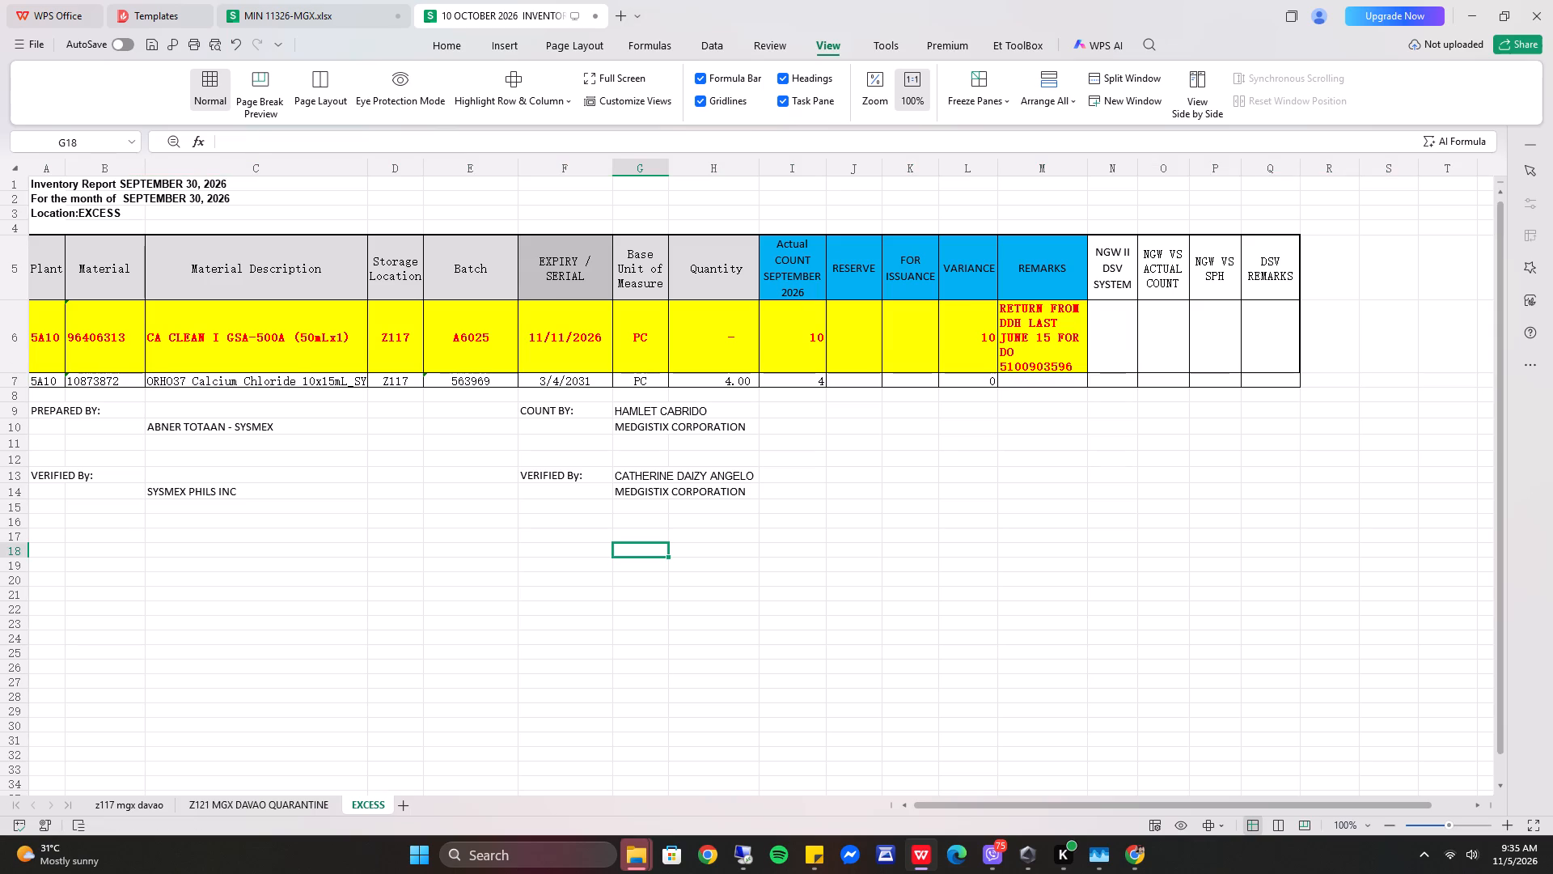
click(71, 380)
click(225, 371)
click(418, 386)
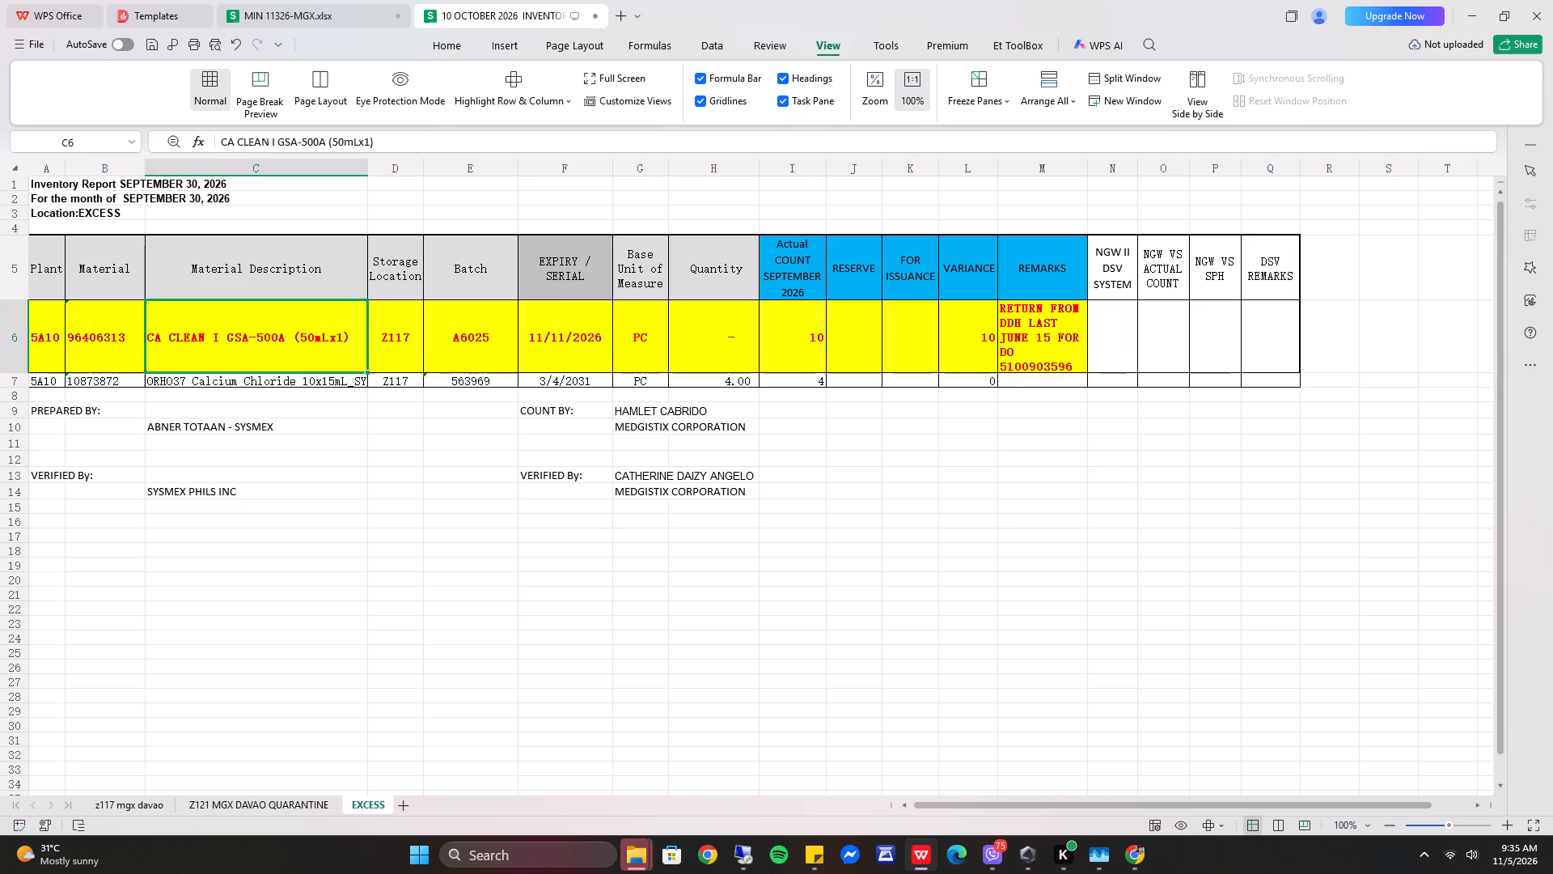
Change the batch number of the Calcium Chloride item in row 7 of the EXCESS sheet to 563965.
click(482, 375)
double_click(494, 384)
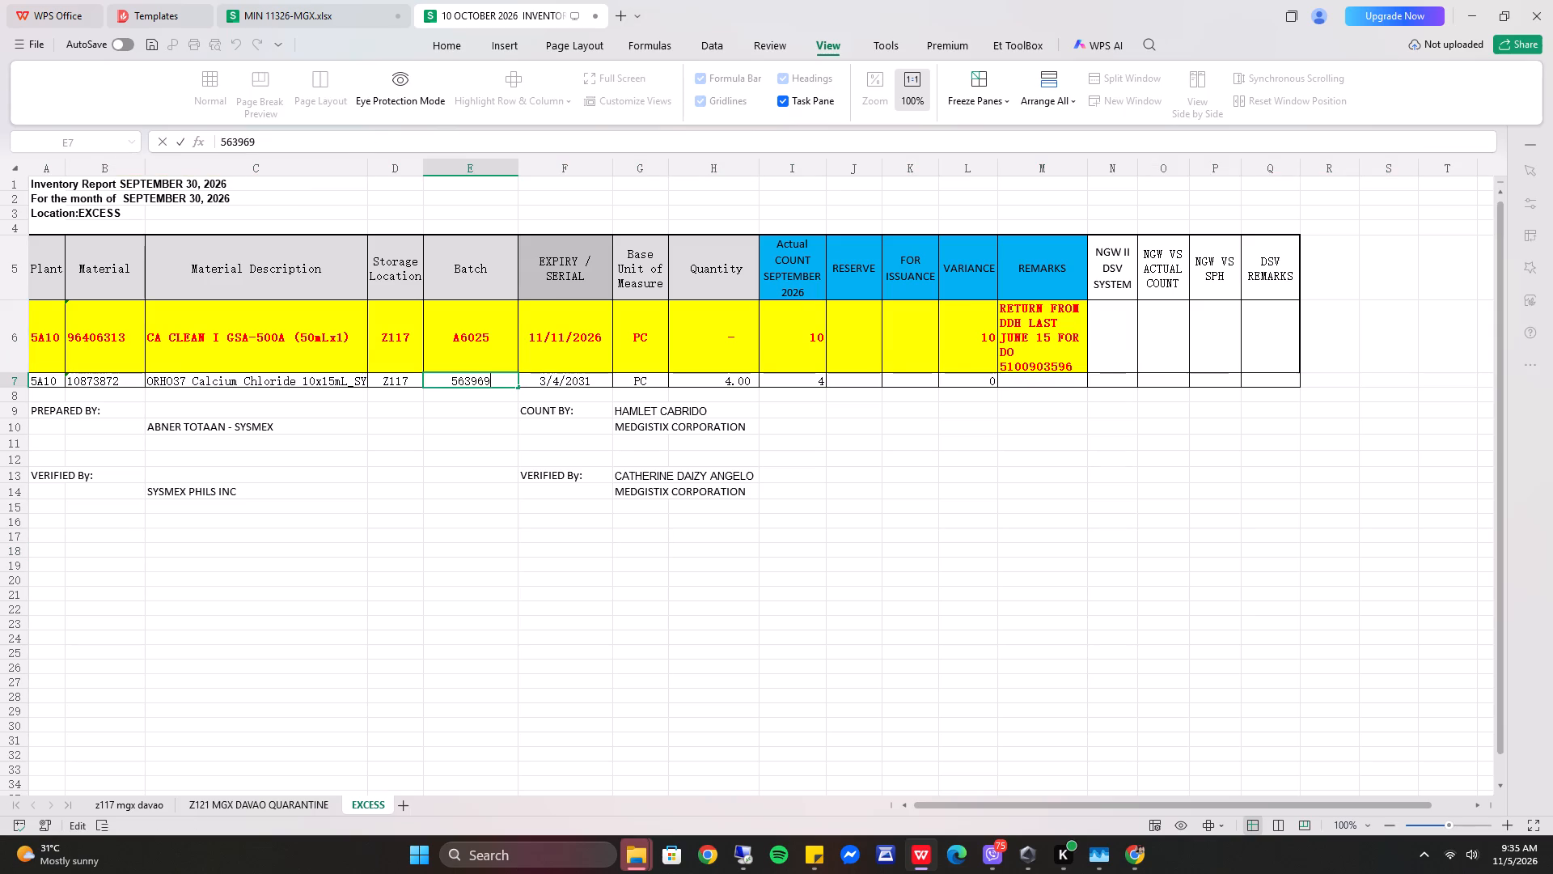
key(BackSpace)
key(5)
key(Right)
click(586, 386)
click(582, 385)
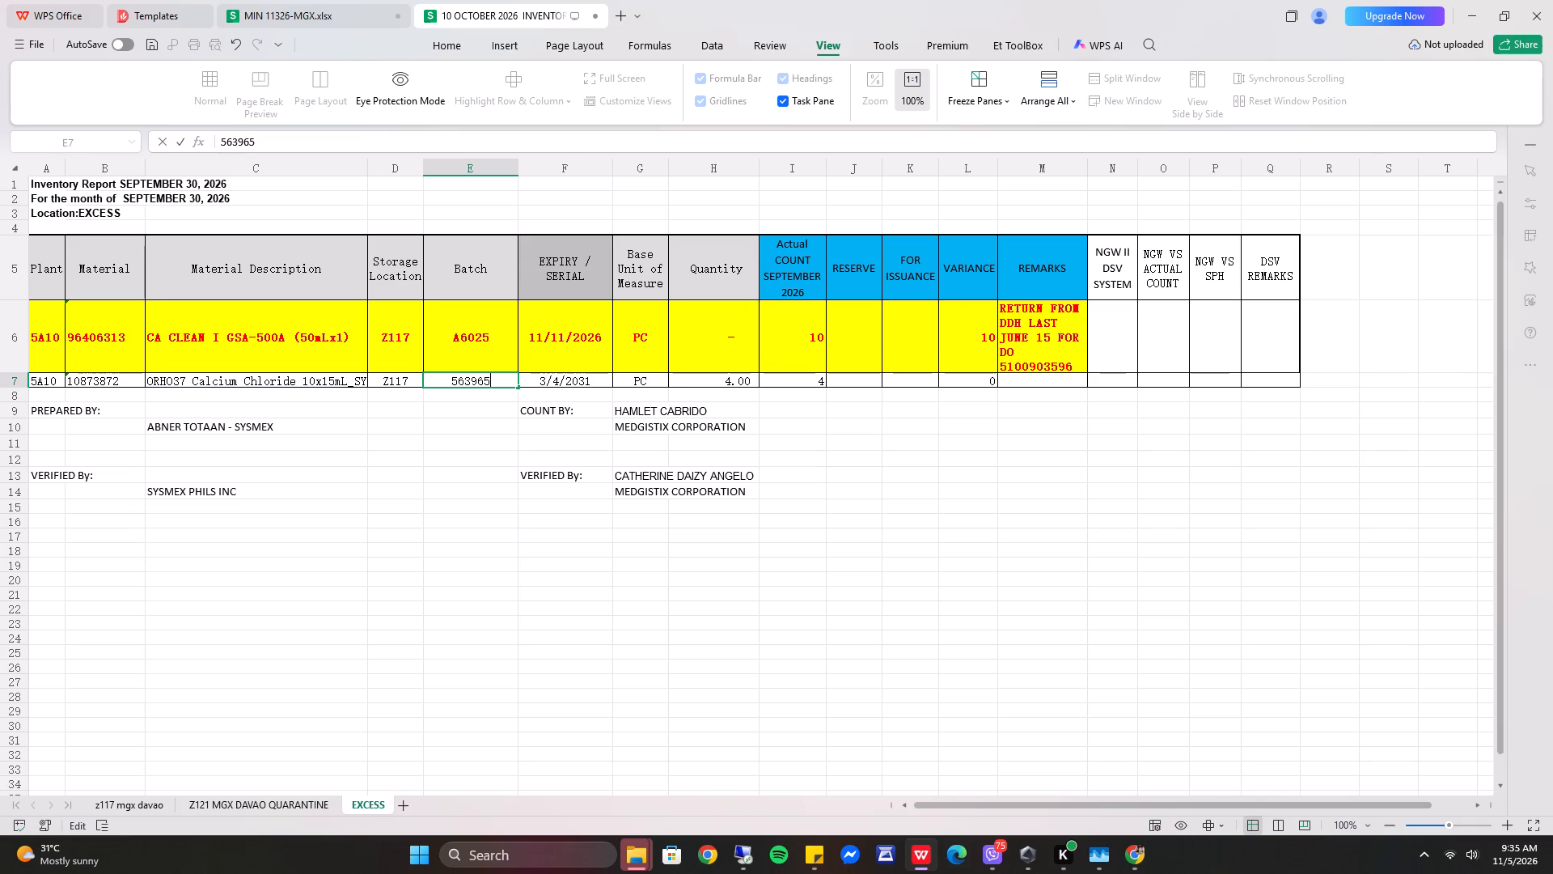
click(578, 384)
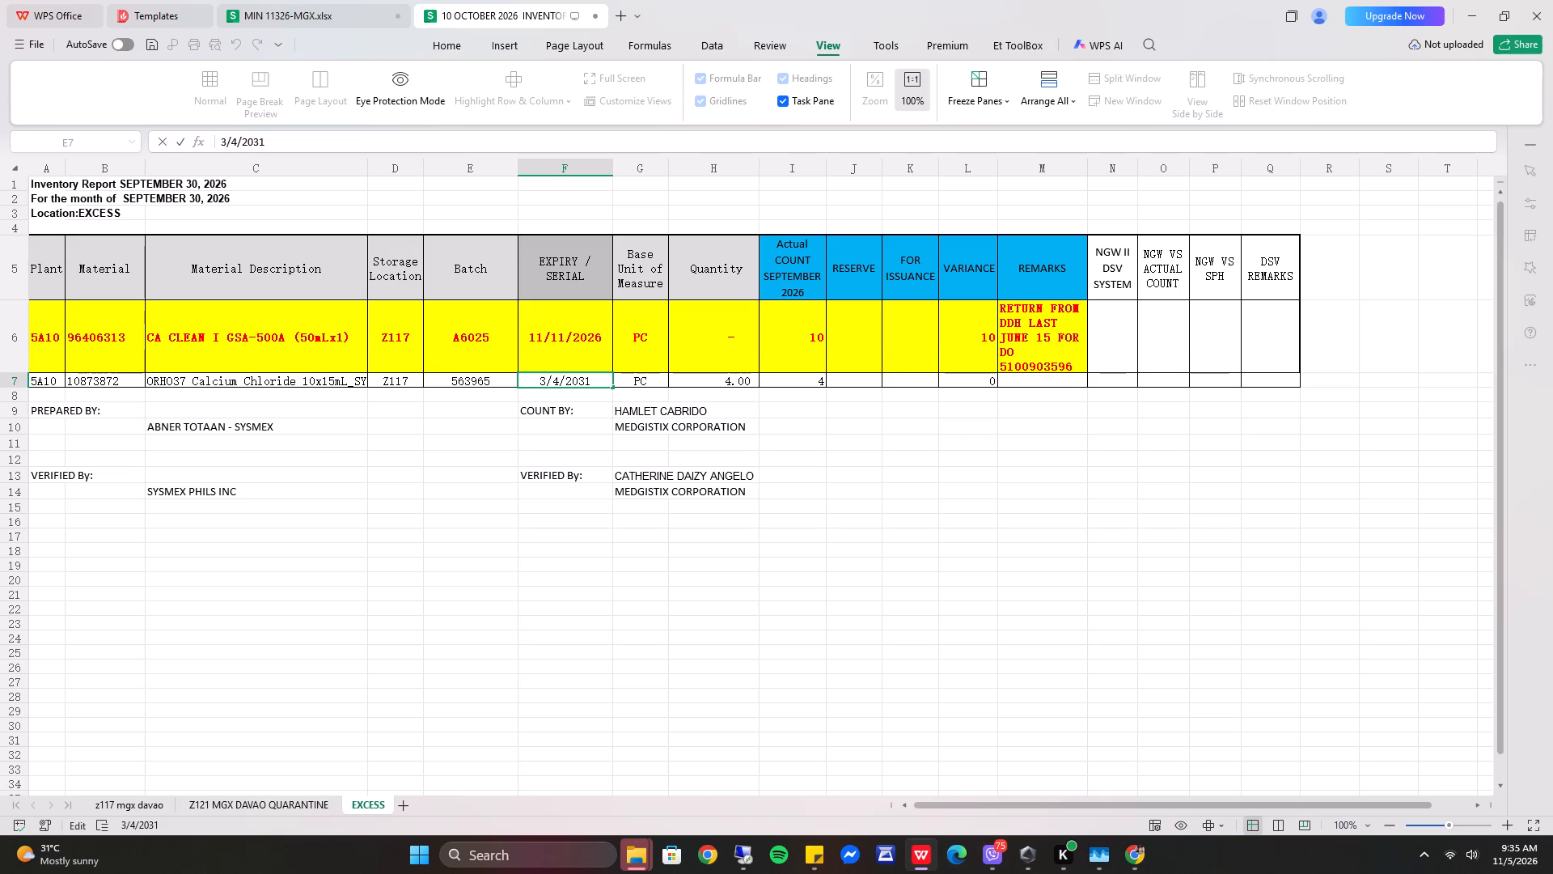
click(517, 528)
click(587, 380)
click(489, 383)
click(607, 384)
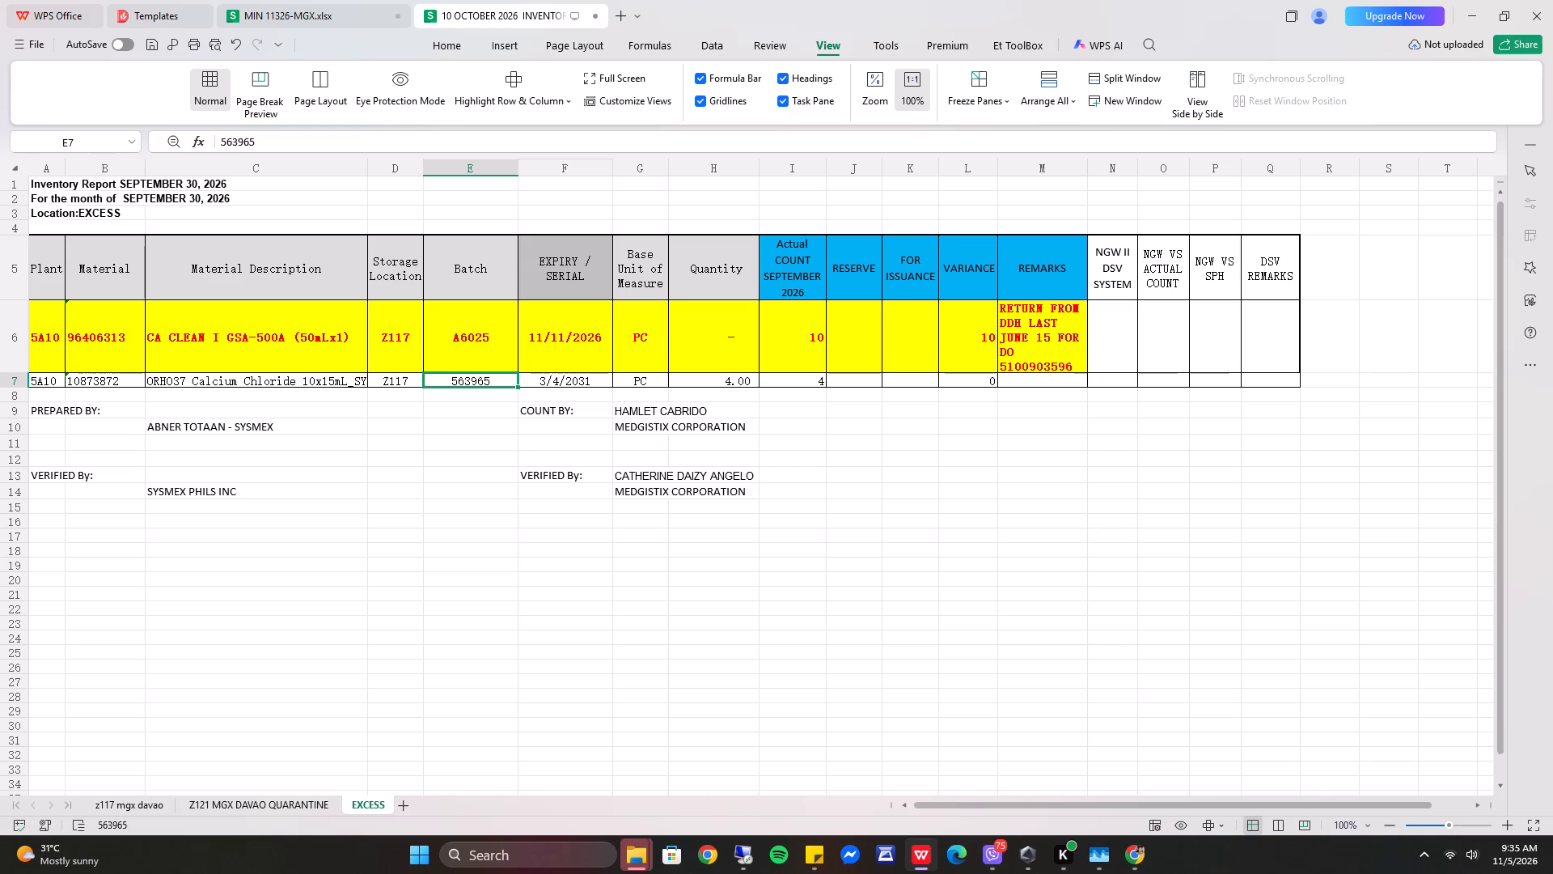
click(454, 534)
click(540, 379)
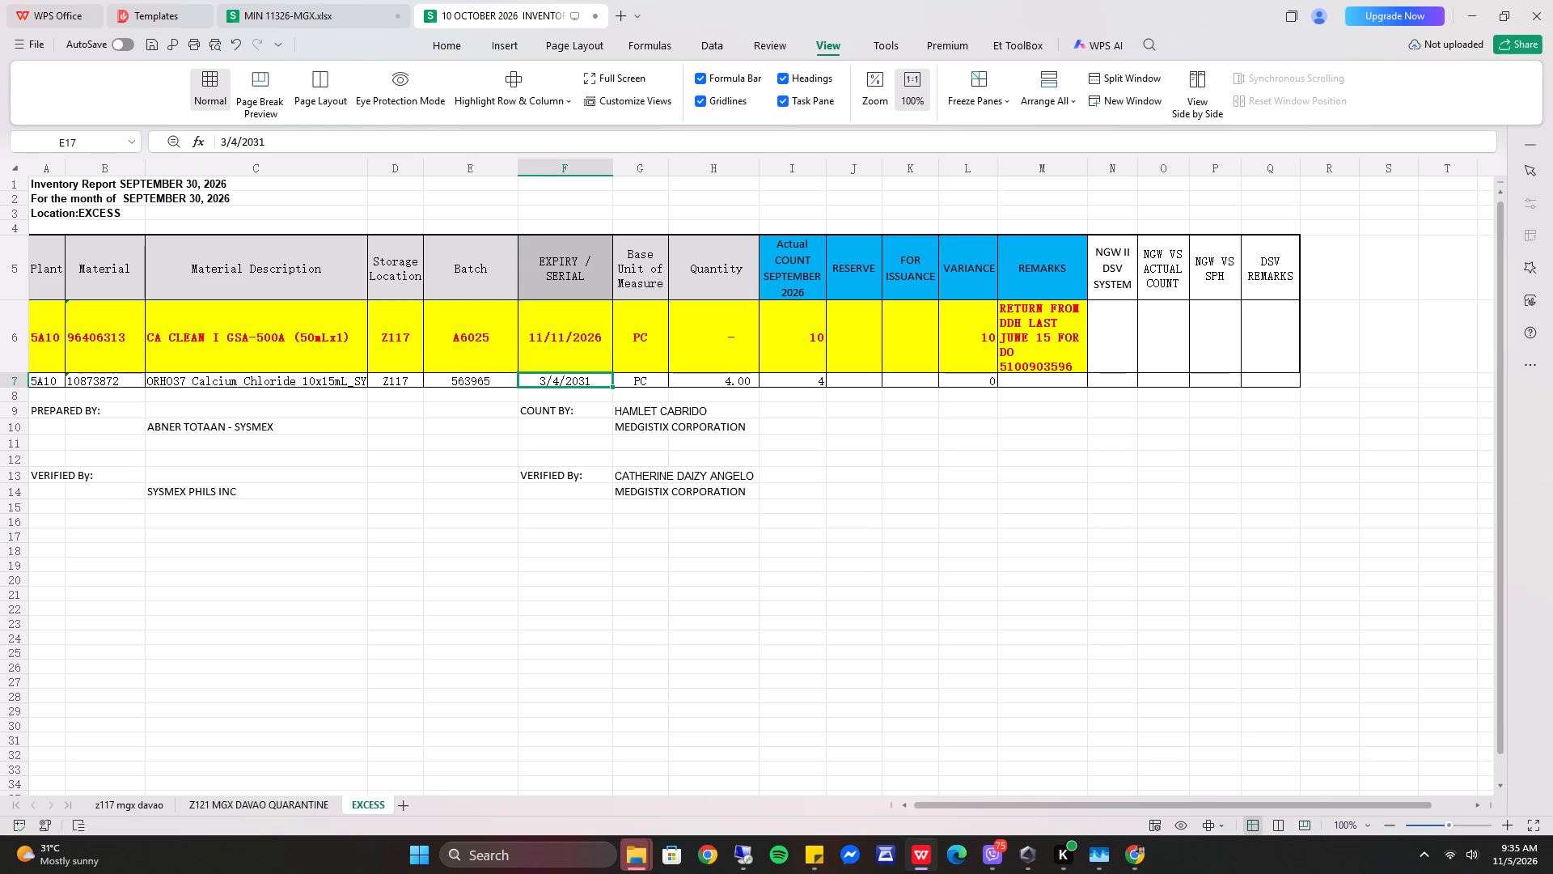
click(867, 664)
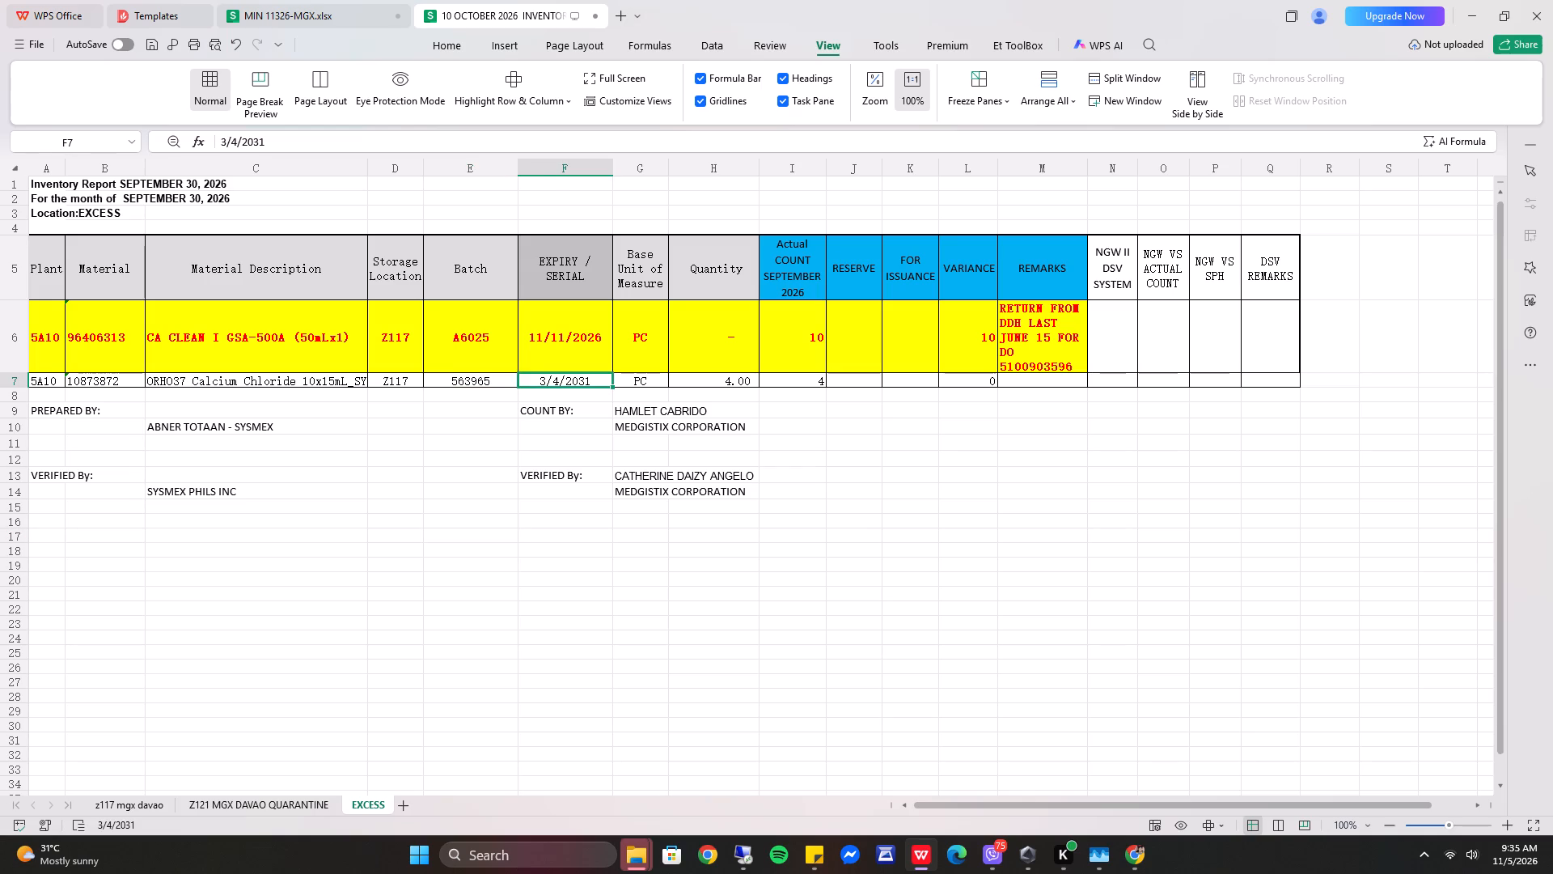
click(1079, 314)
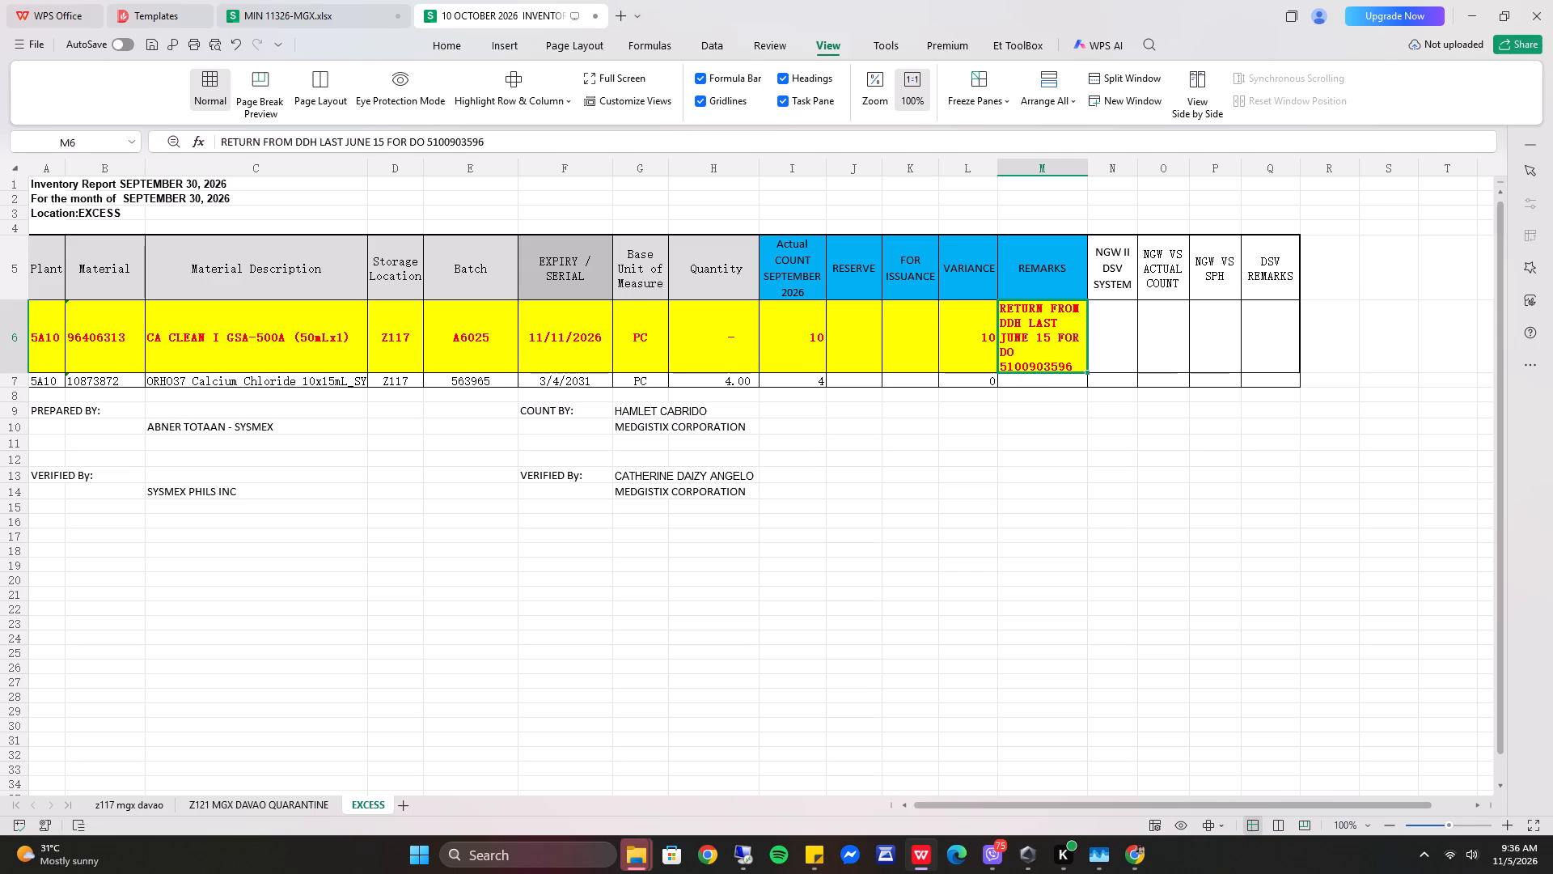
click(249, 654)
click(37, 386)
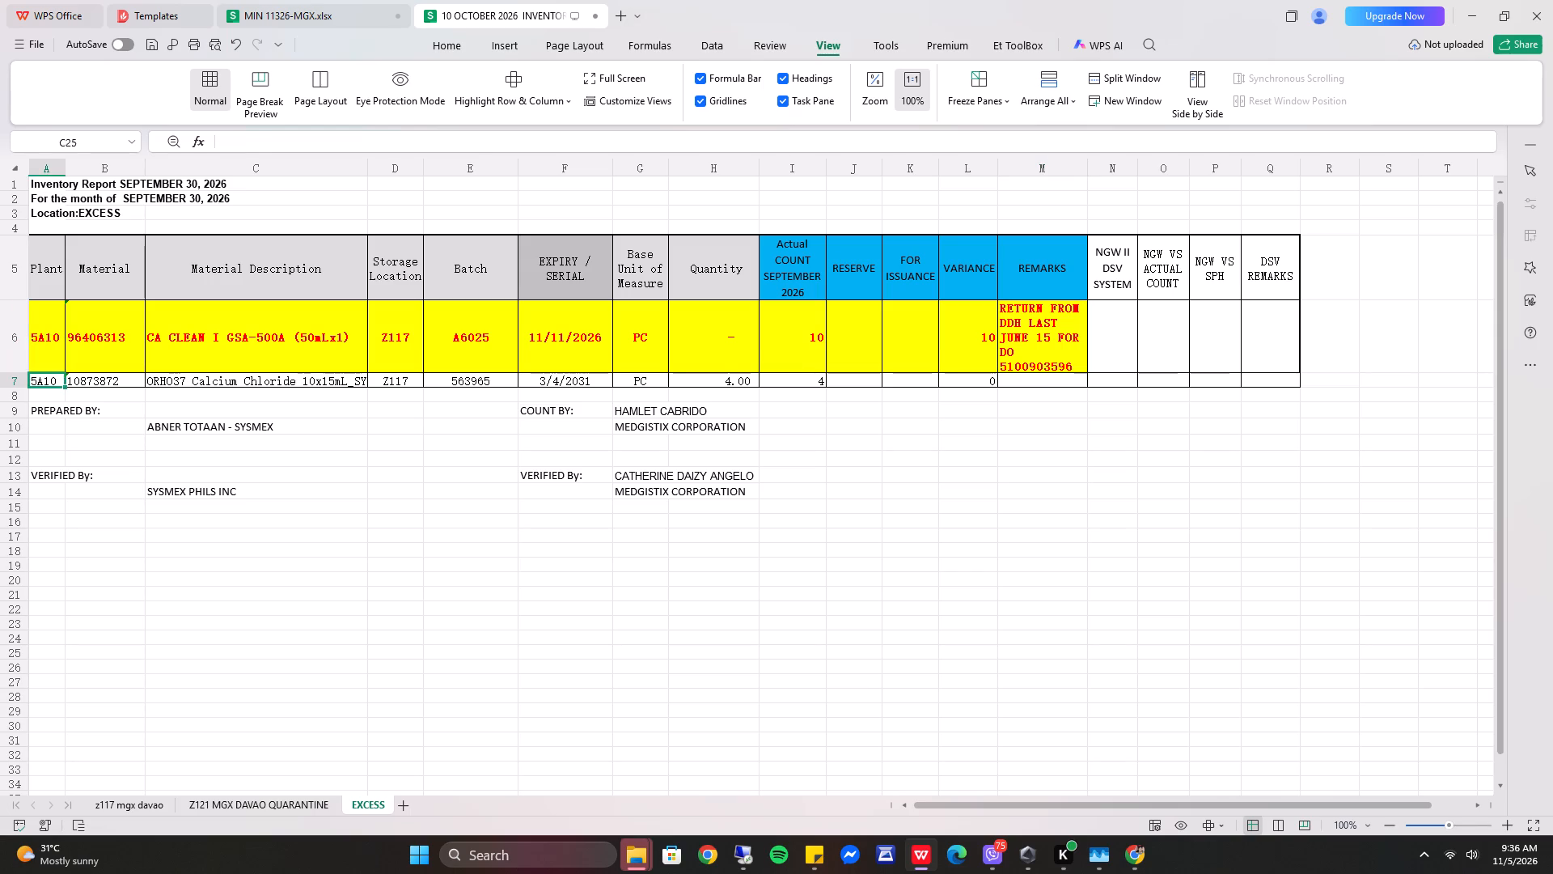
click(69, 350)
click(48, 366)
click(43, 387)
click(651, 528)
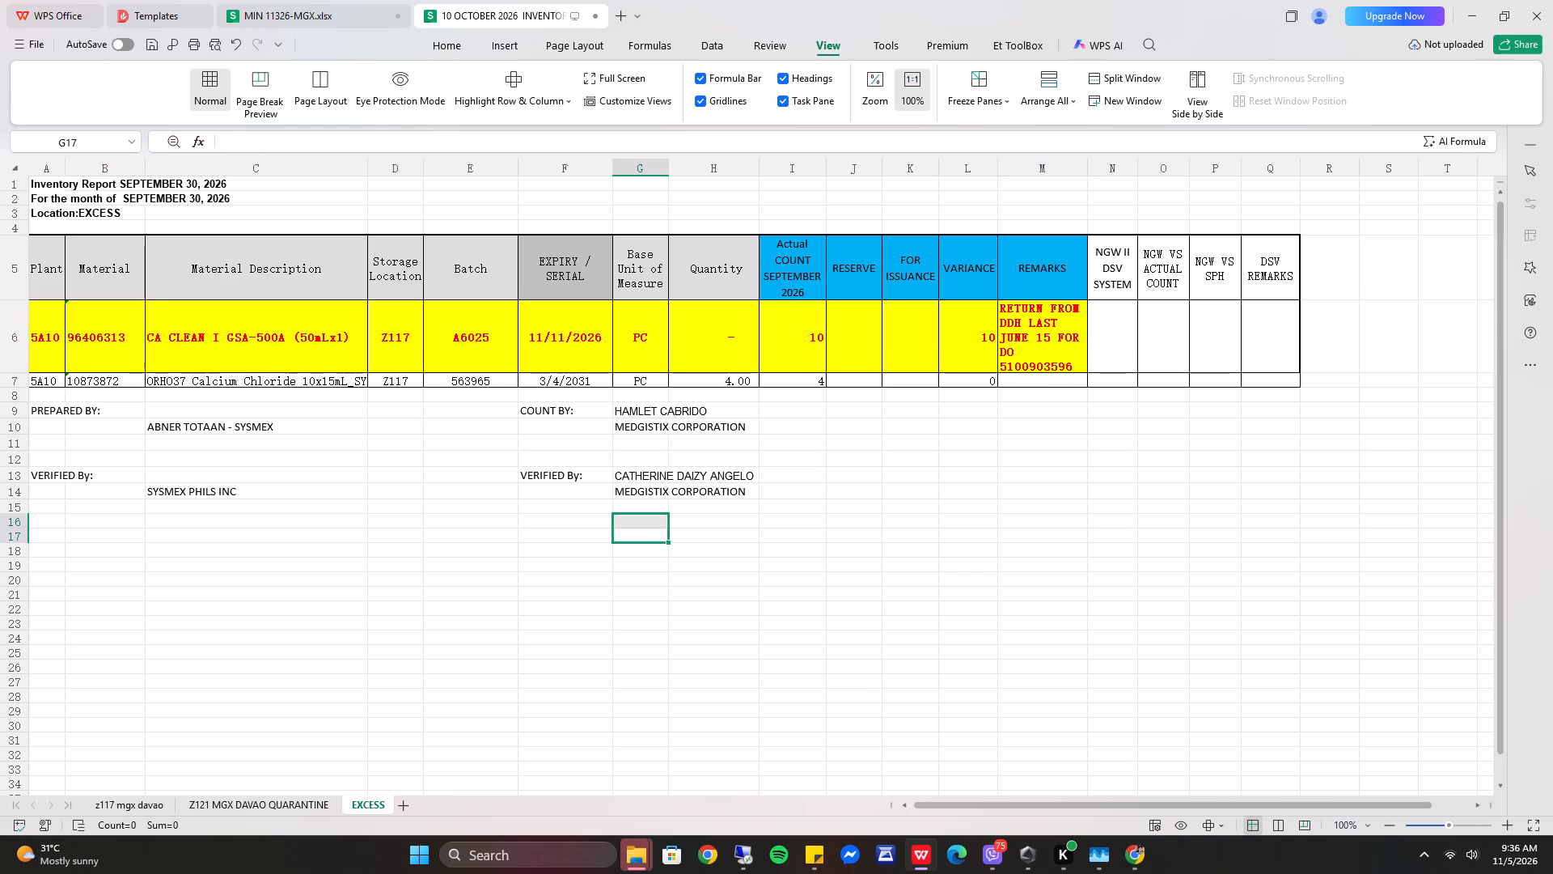
Switch to the Z121 MGX DAVAO QUARANTINE sheet.
click(269, 806)
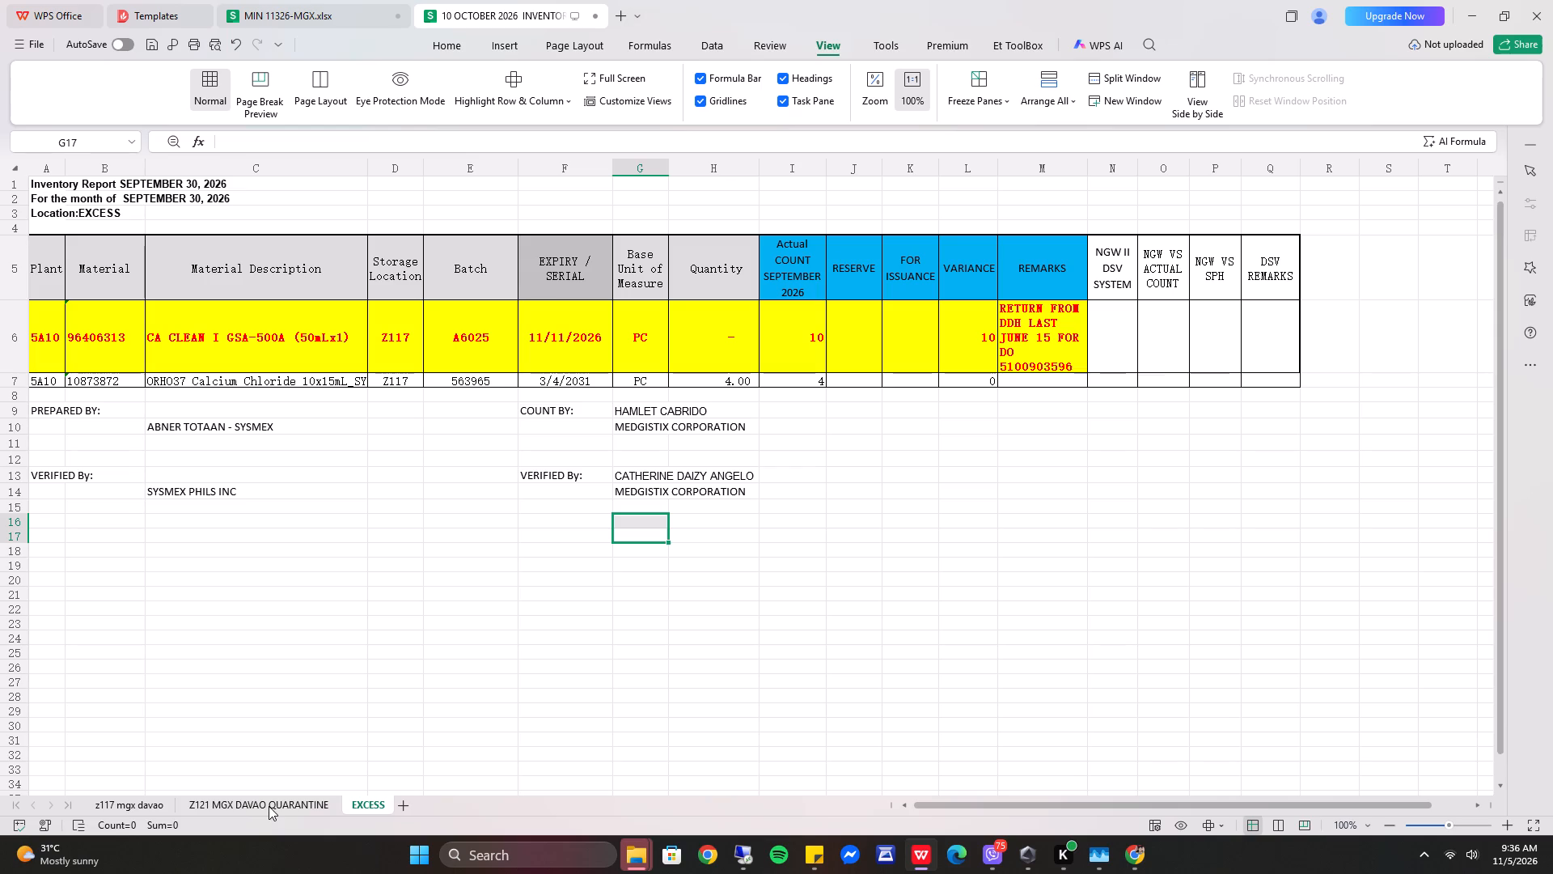
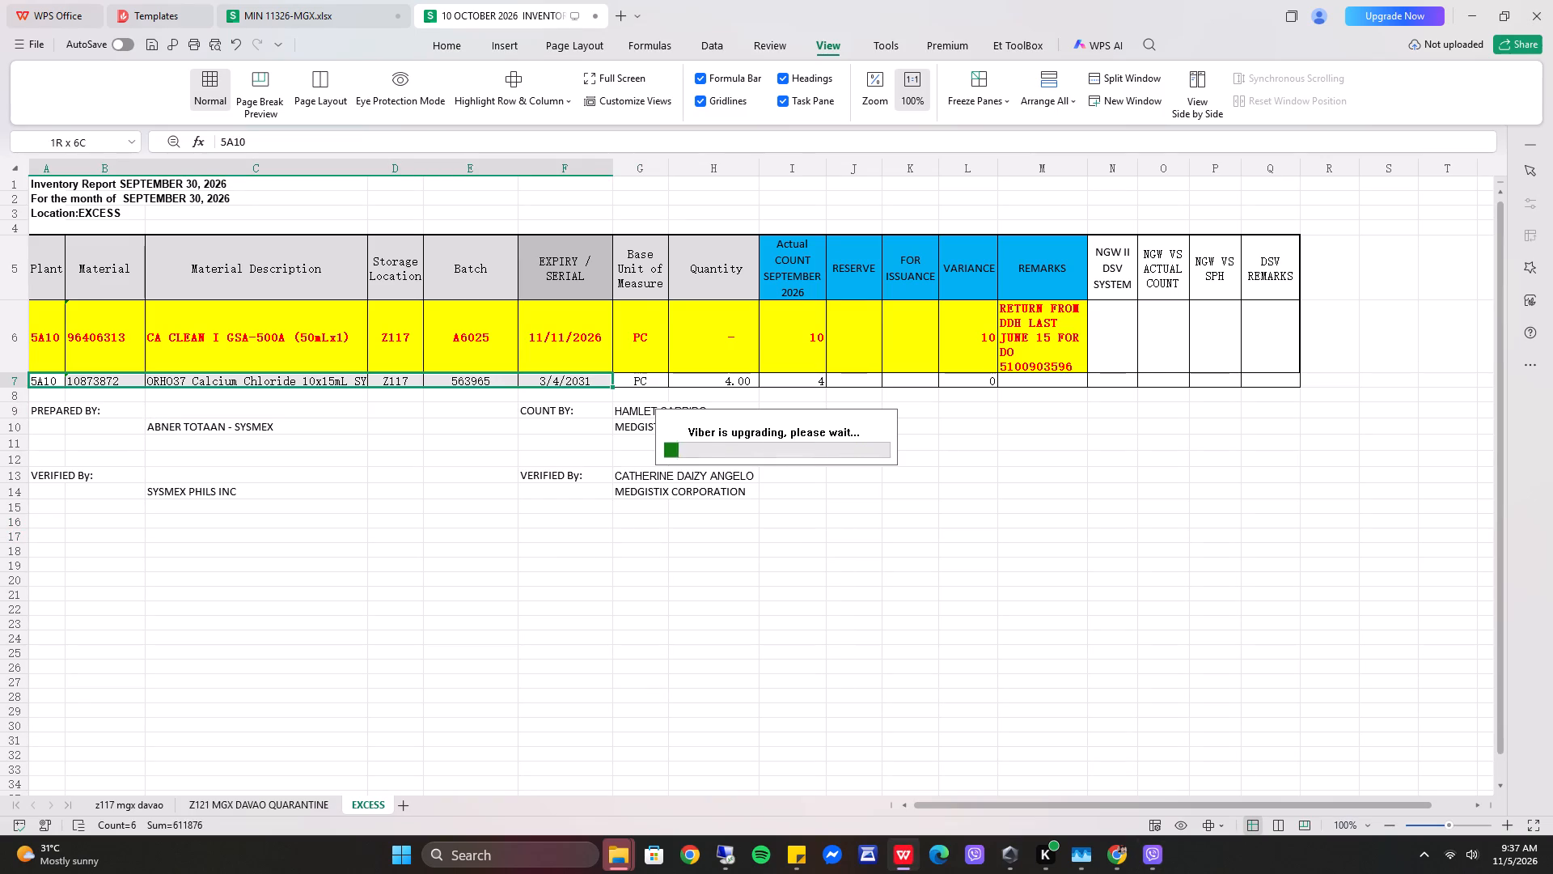
Select the Calcium Chloride entry in row 7 of the EXCESS sheet, from Plant through Remarks, for formatting.
drag(583, 381, 1074, 380)
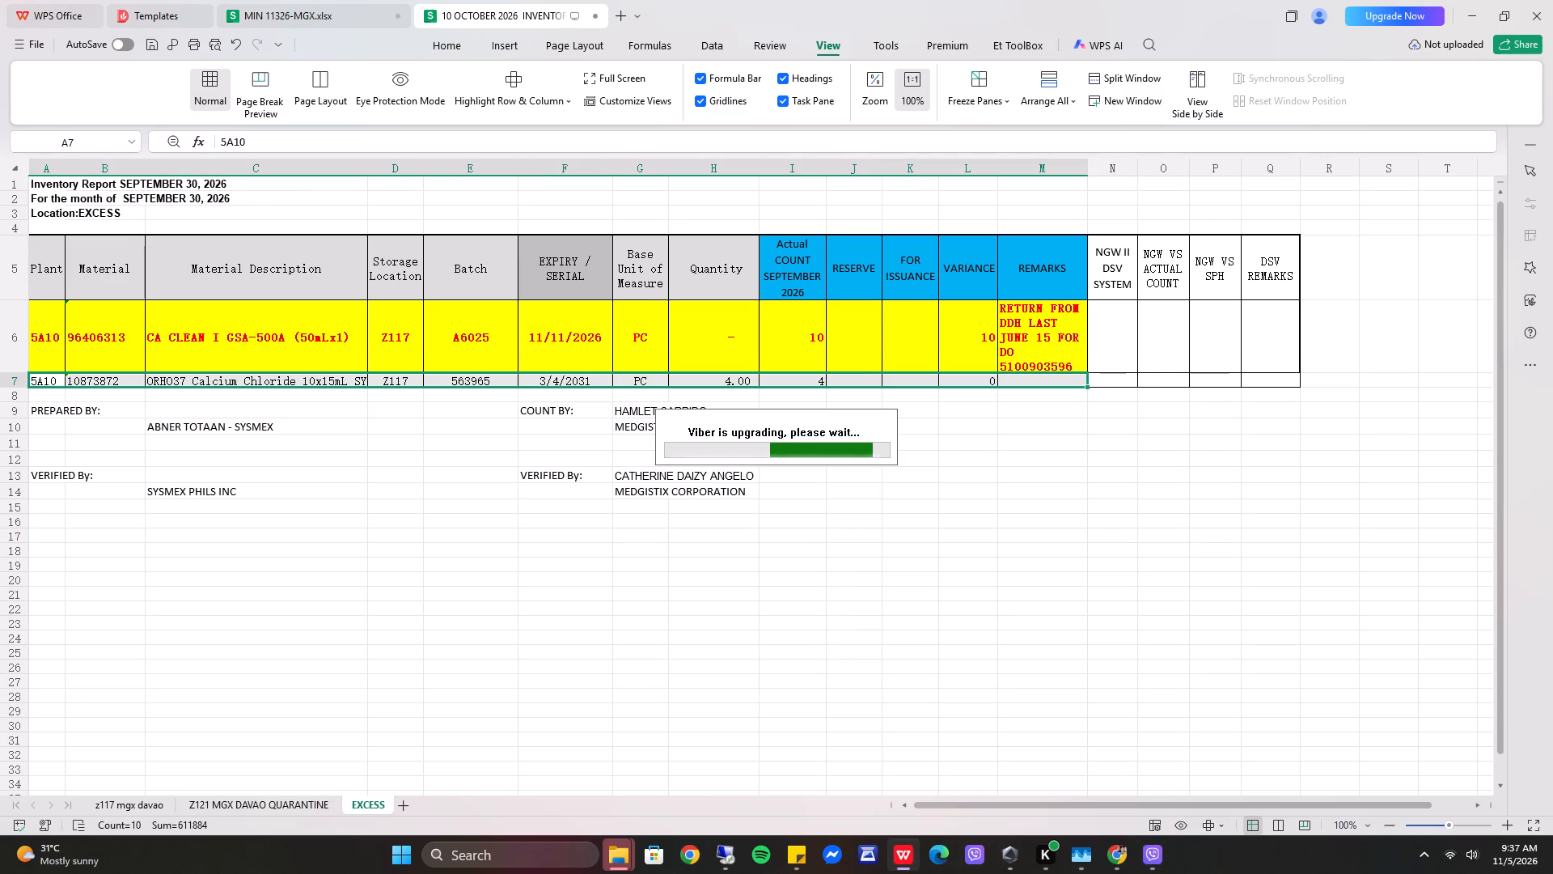
click(443, 47)
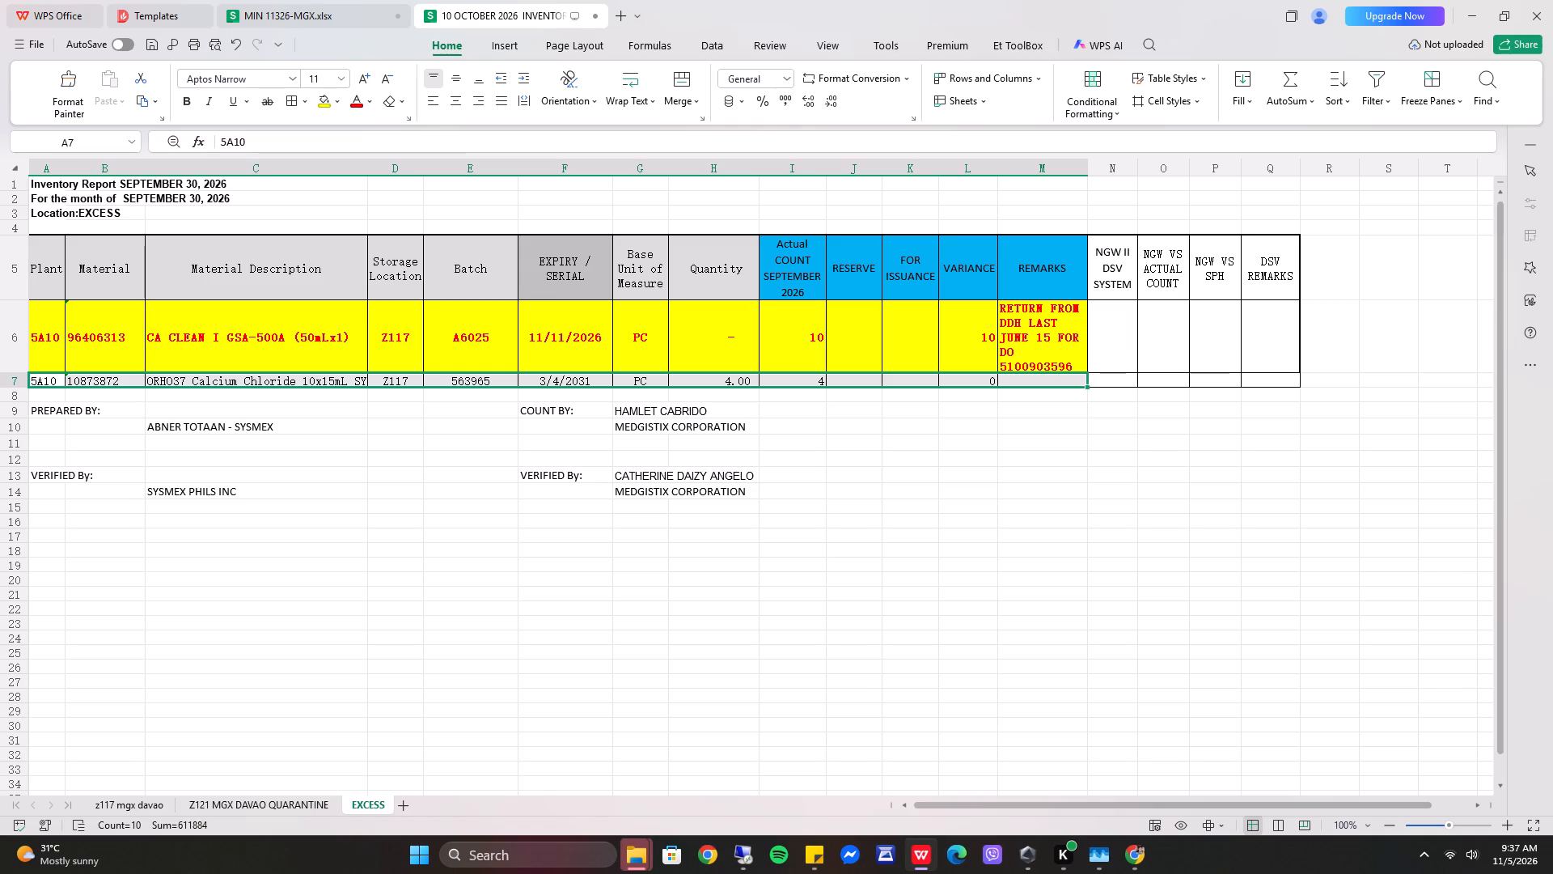
Replace the expiry date of the Calcium Chloride item in row 7 of the EXCESS sheet with a date starting 1/8/.
click(541, 385)
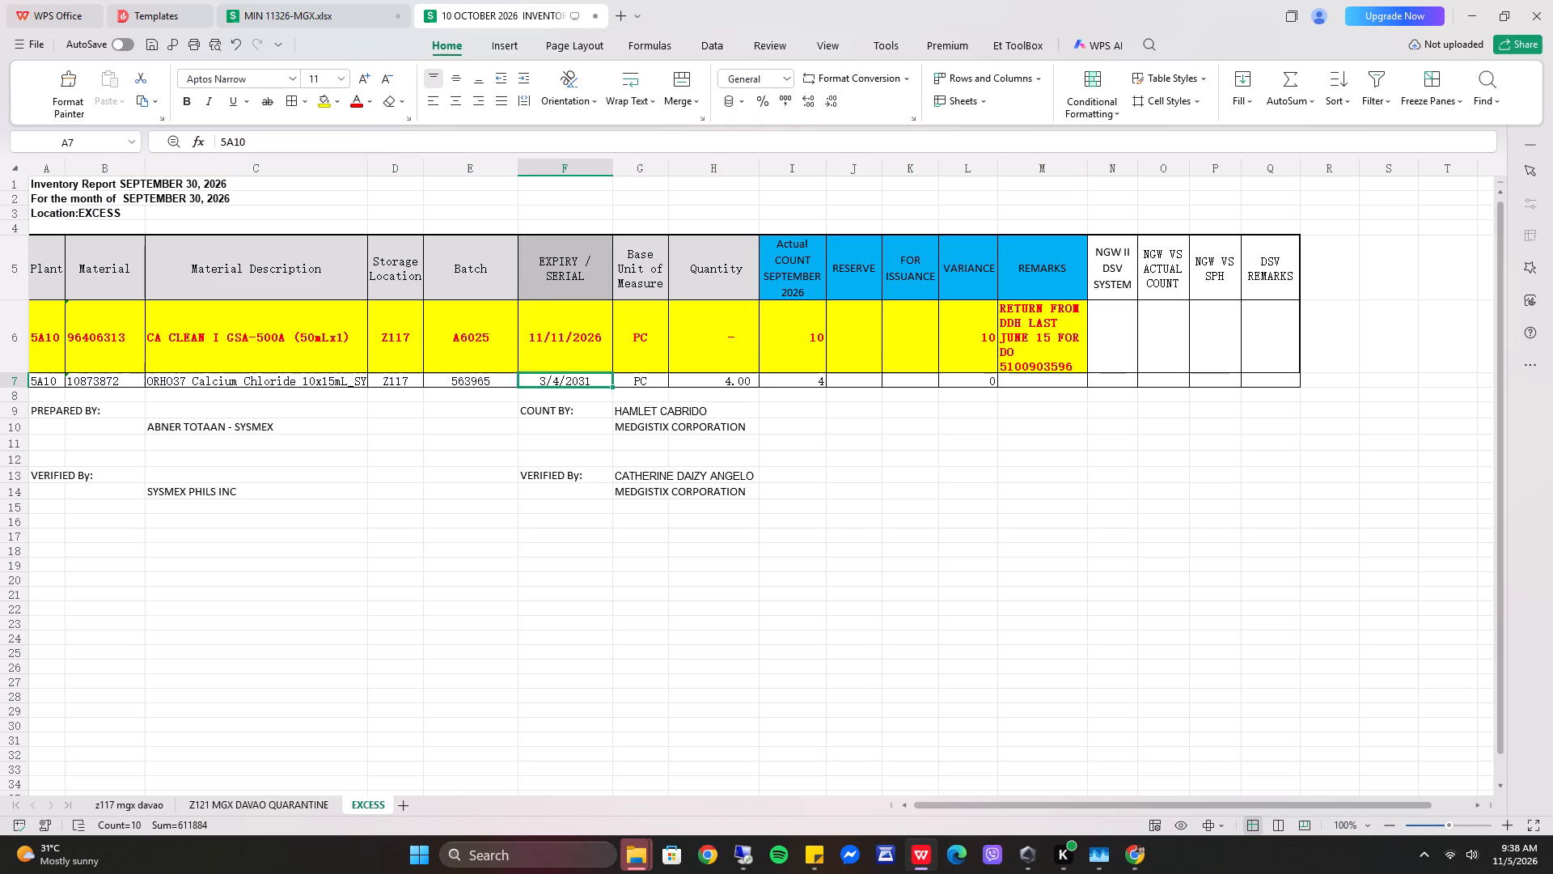
text(1/8/)
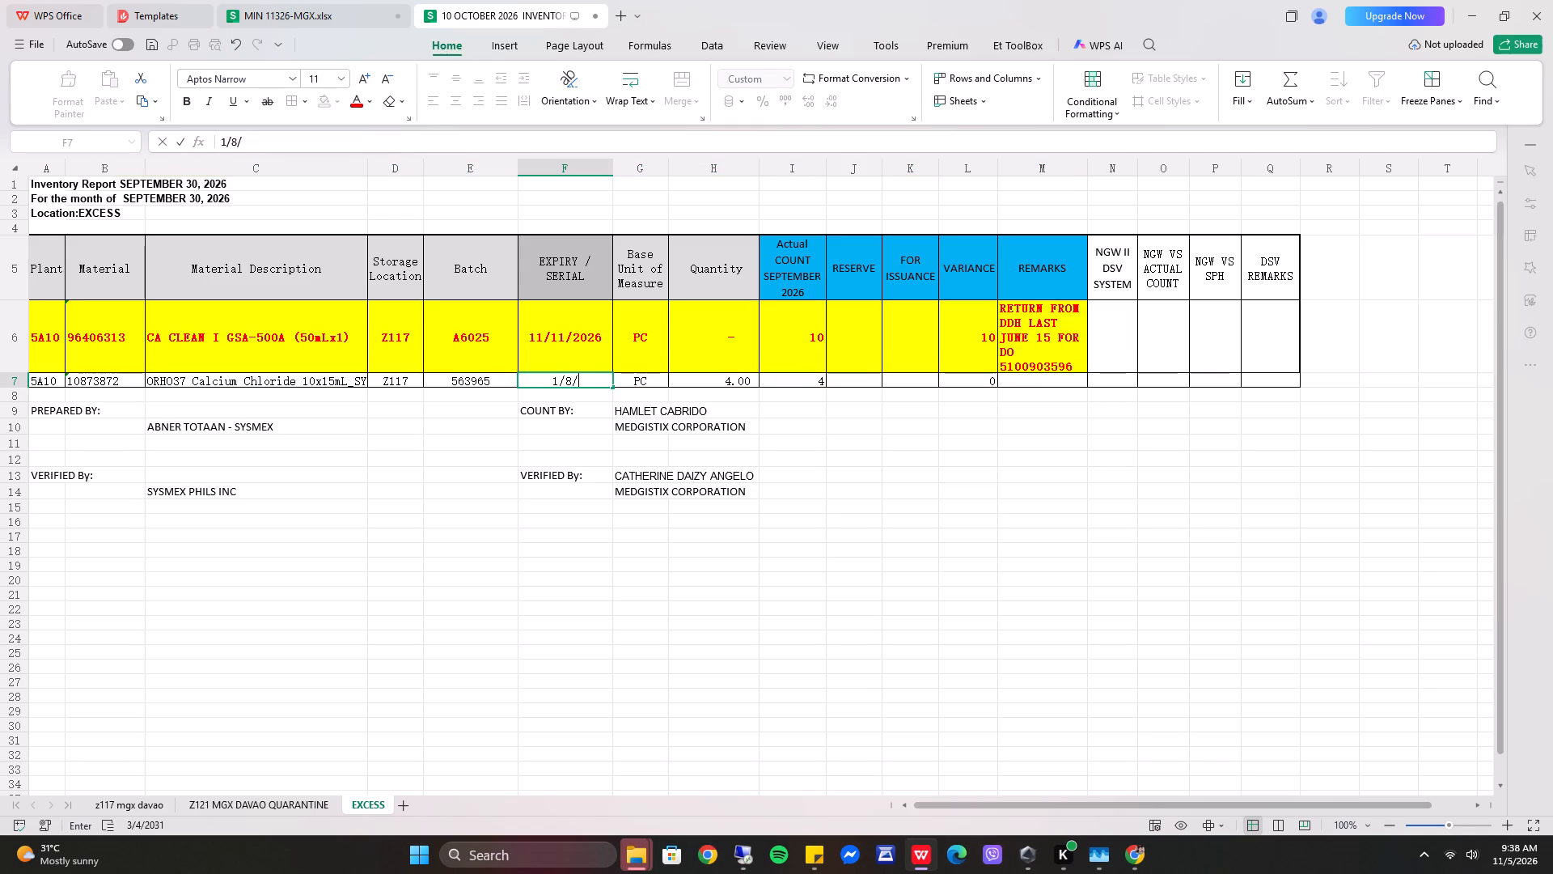
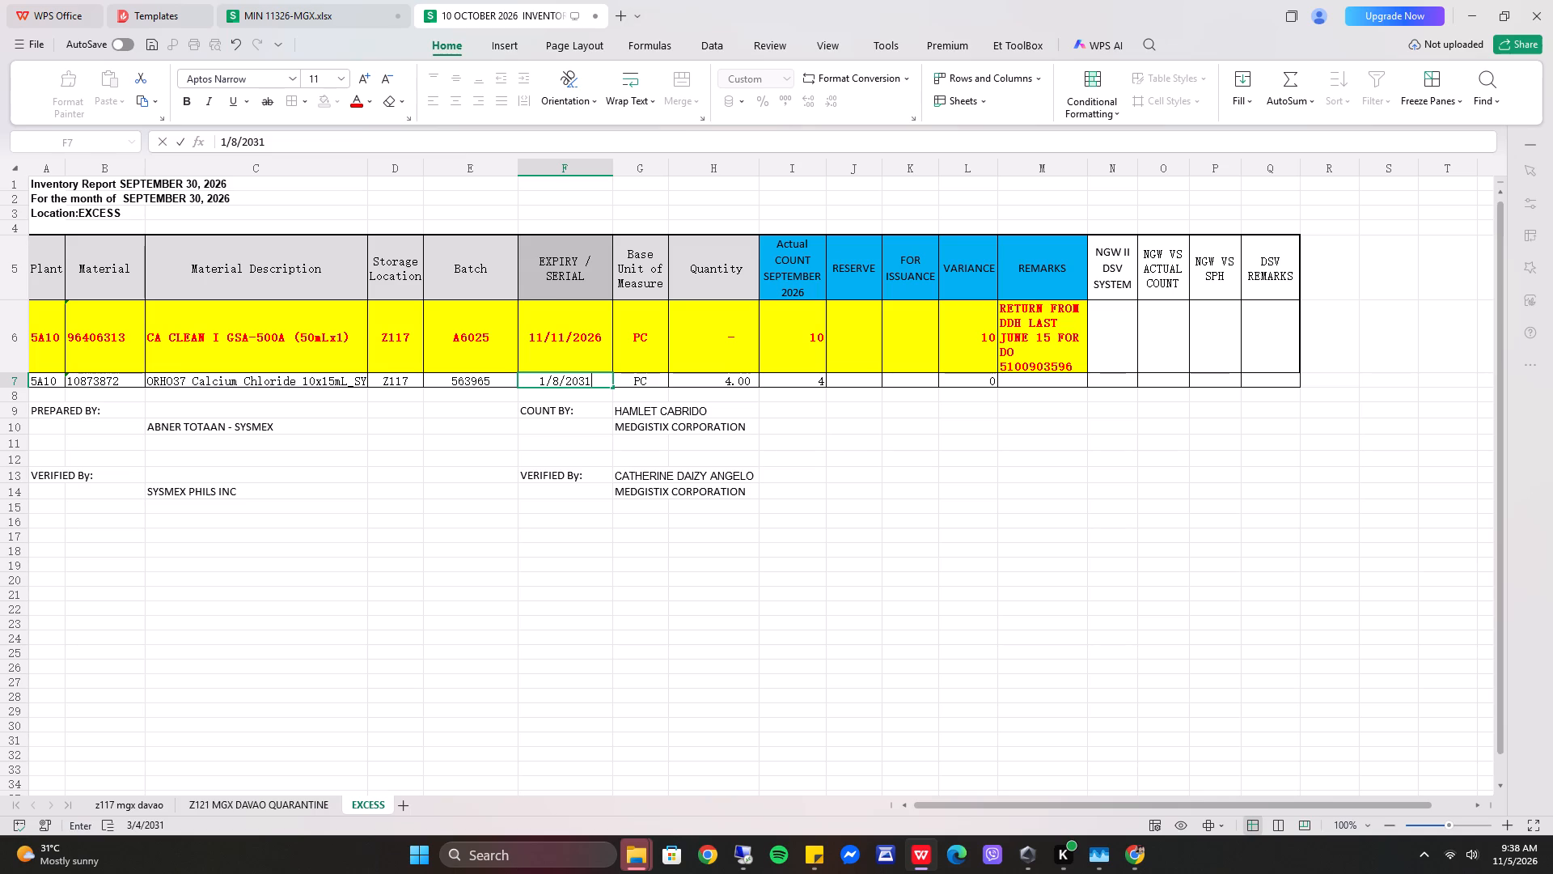
Commit 1/8/2031 as the expiry date of the Calcium Chloride item in row 7.
click(647, 382)
click(607, 413)
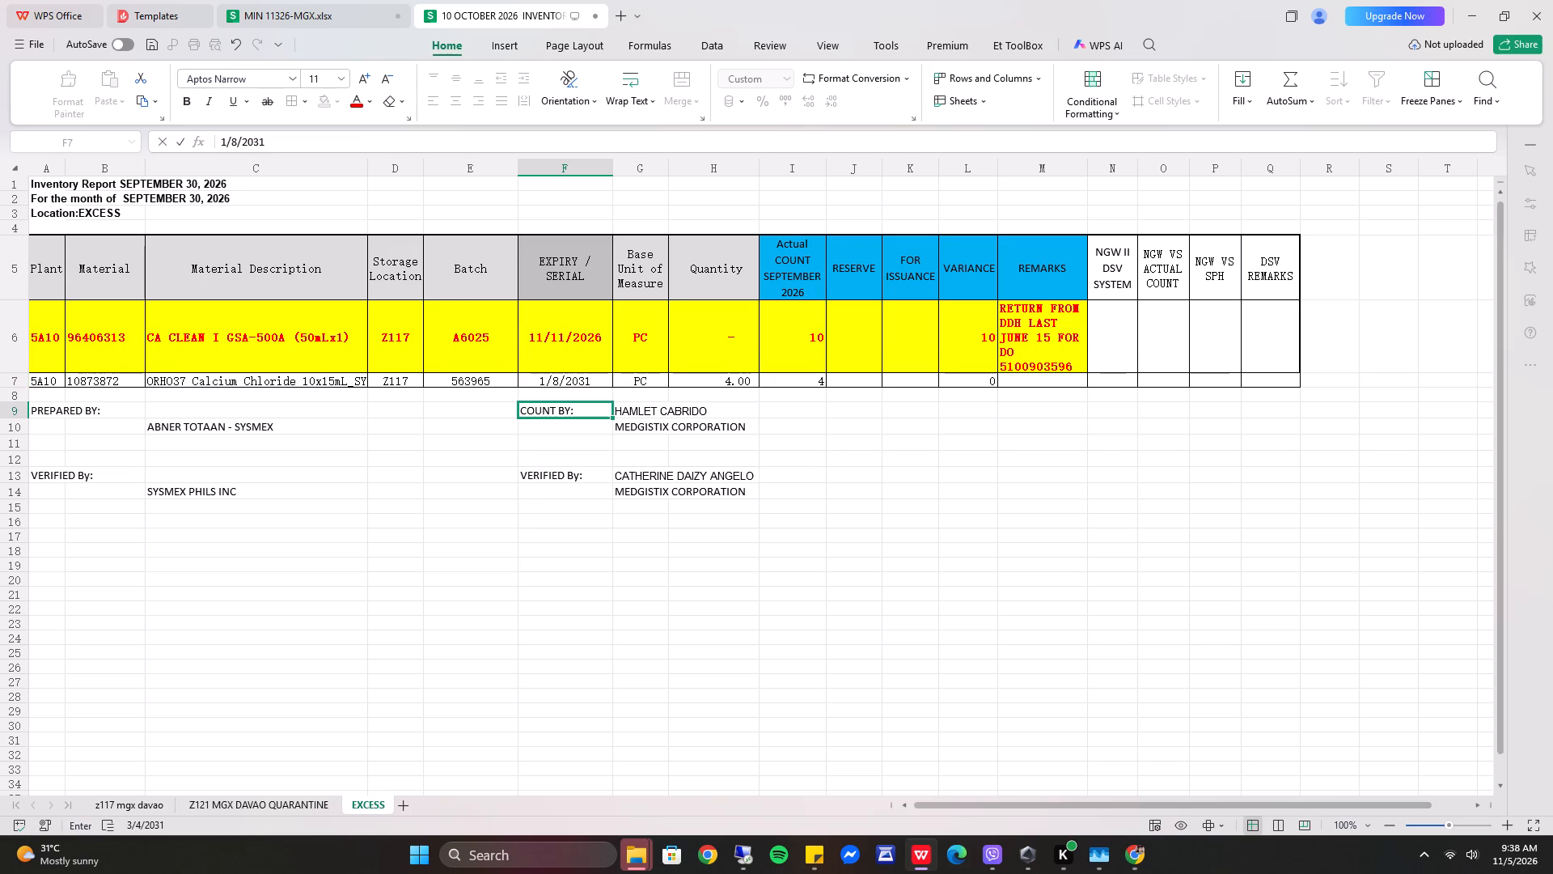
click(567, 463)
click(572, 384)
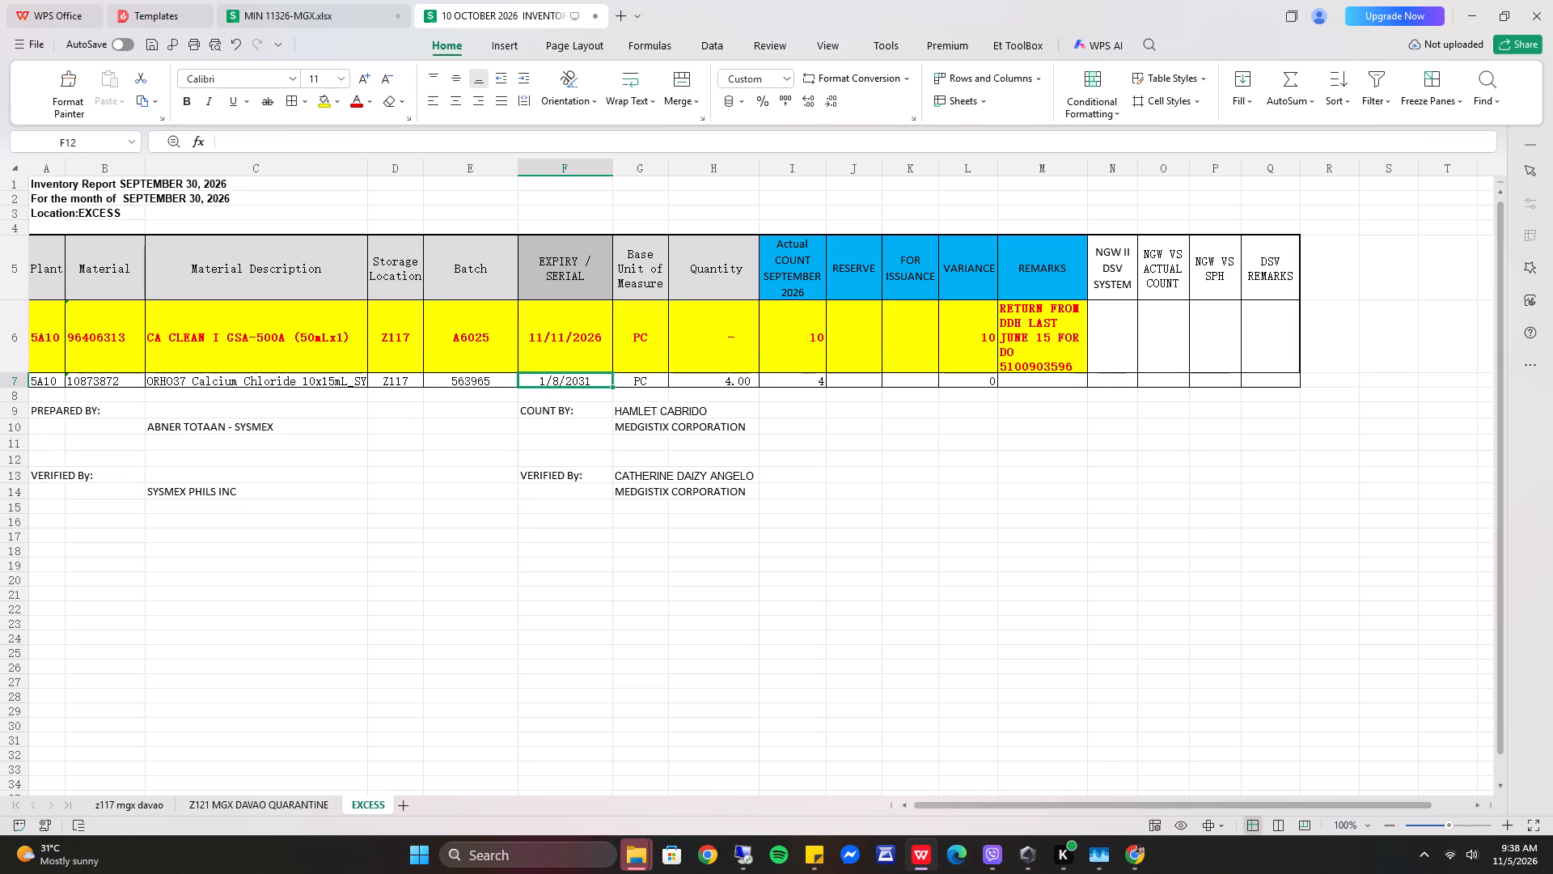
Clear the Calcium Chloride item's quantity in row 7 and fill it down from the CA CLEAN quantity cell above.
click(742, 388)
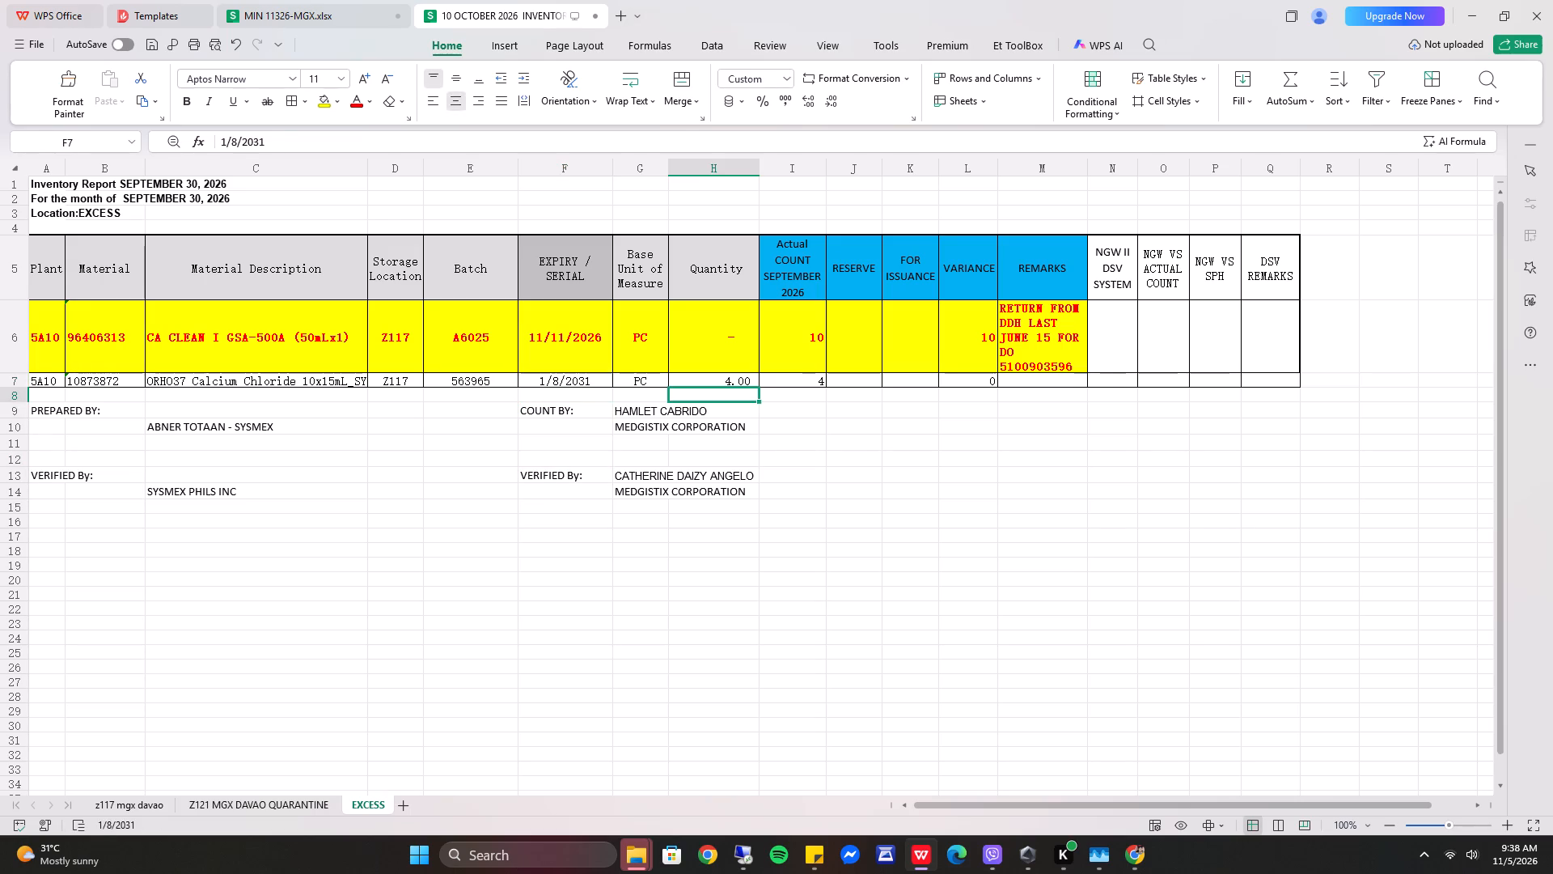
click(739, 378)
key(Delete)
key(Right)
key(Right)
key(Right)
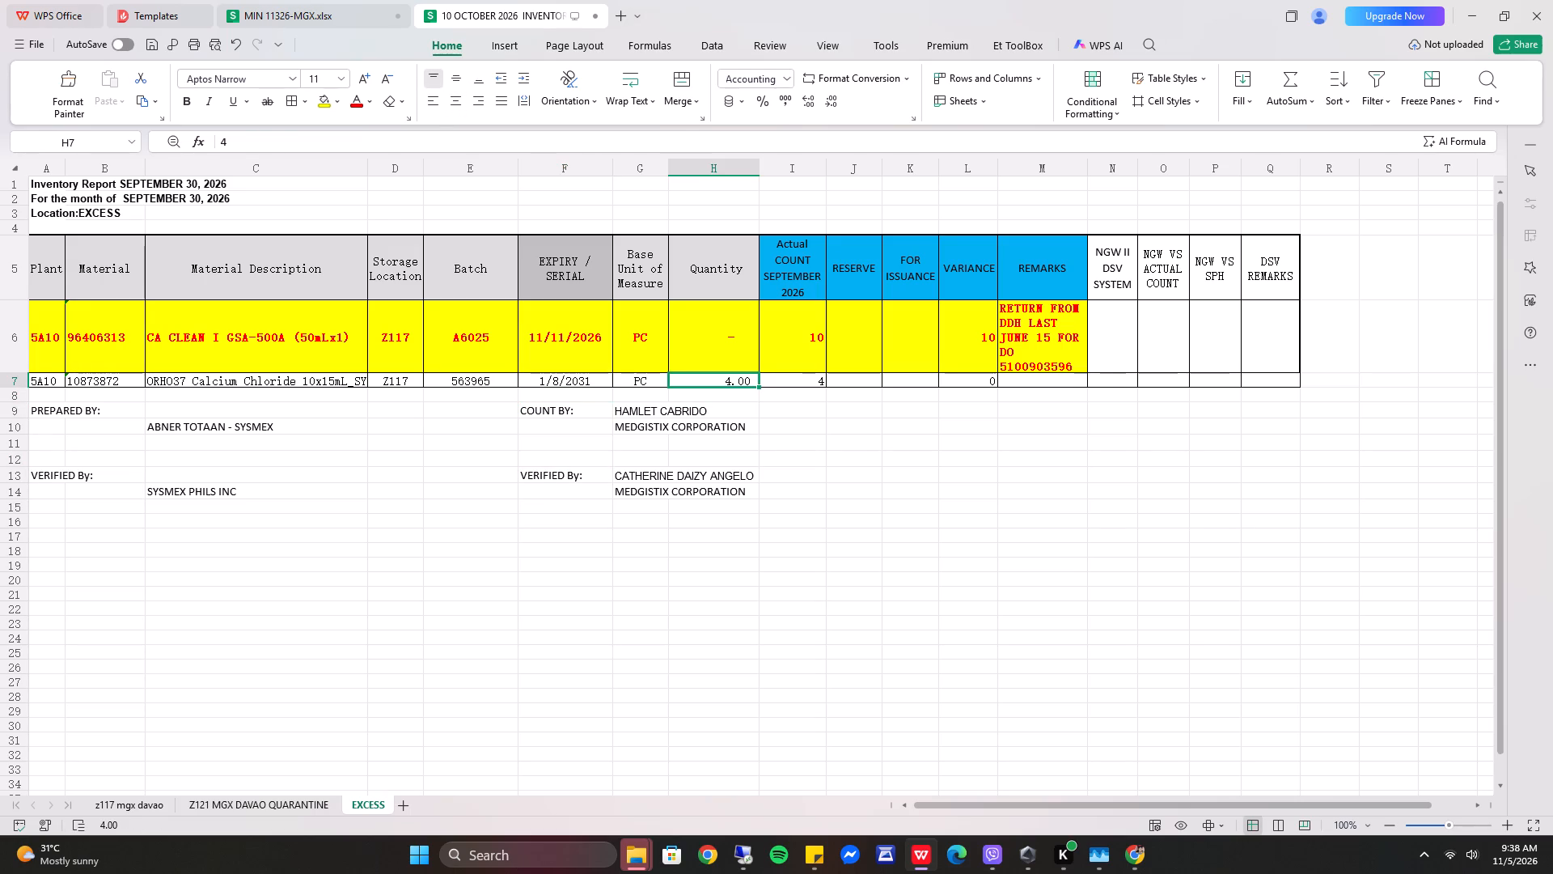
key(Right)
click(710, 324)
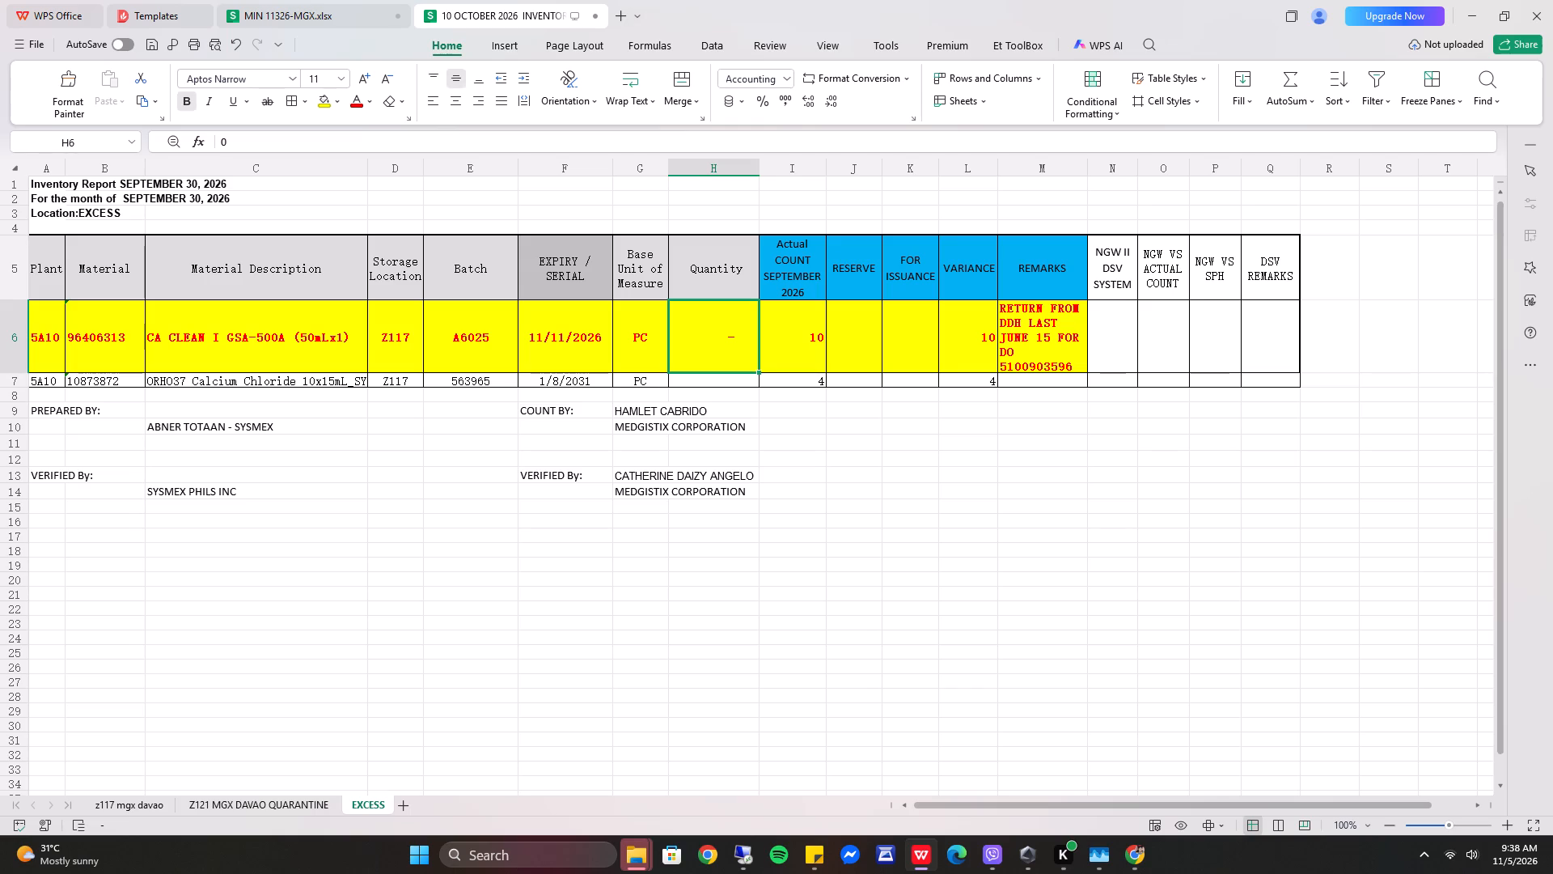
click(717, 381)
key(ctrl+d)
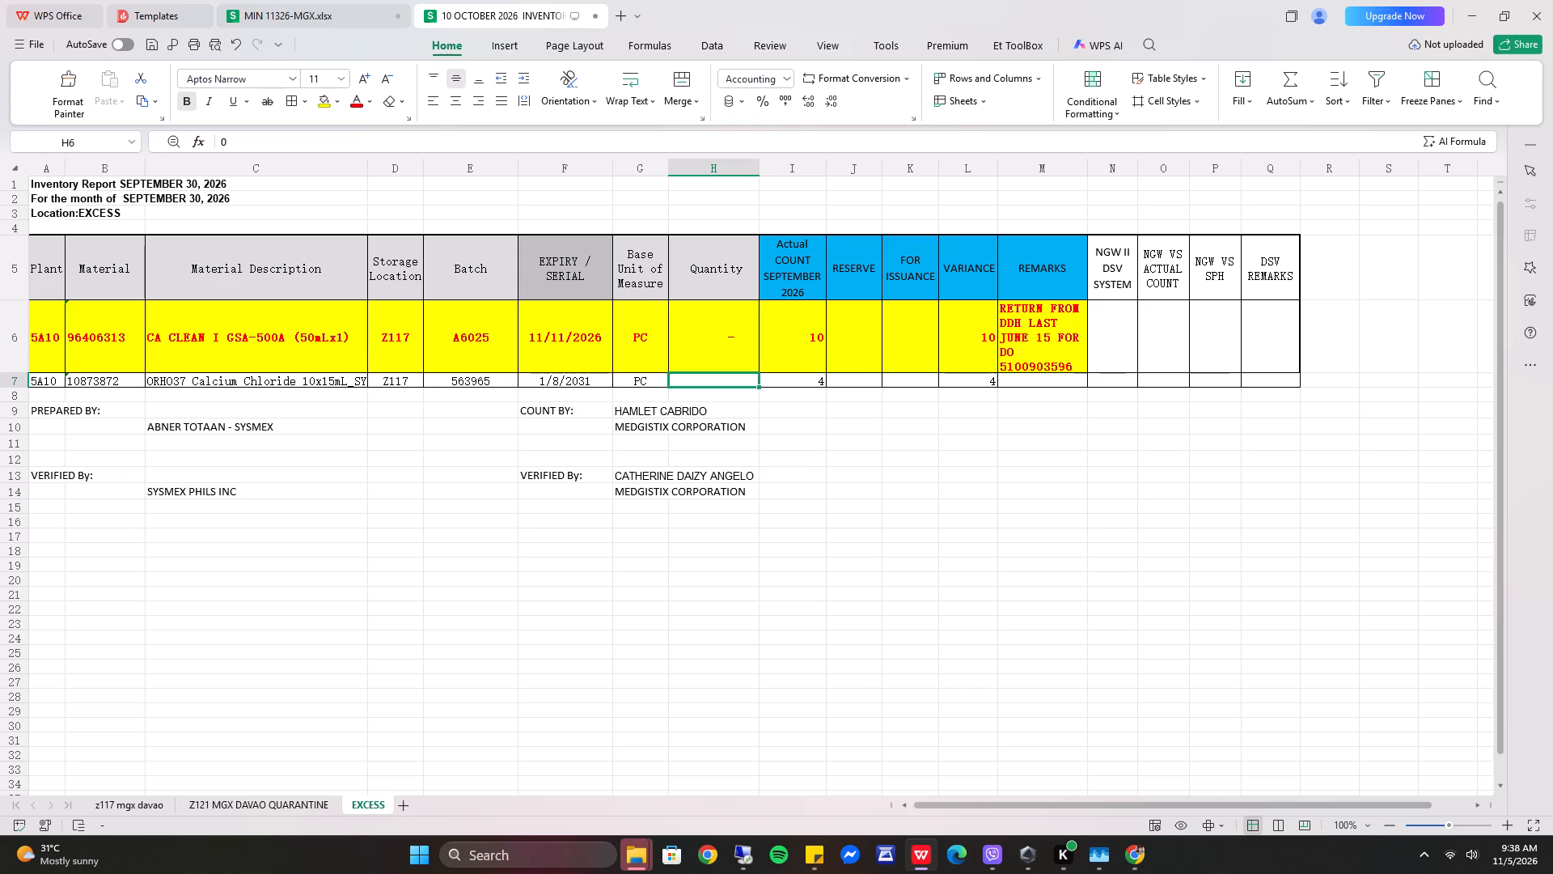
click(880, 416)
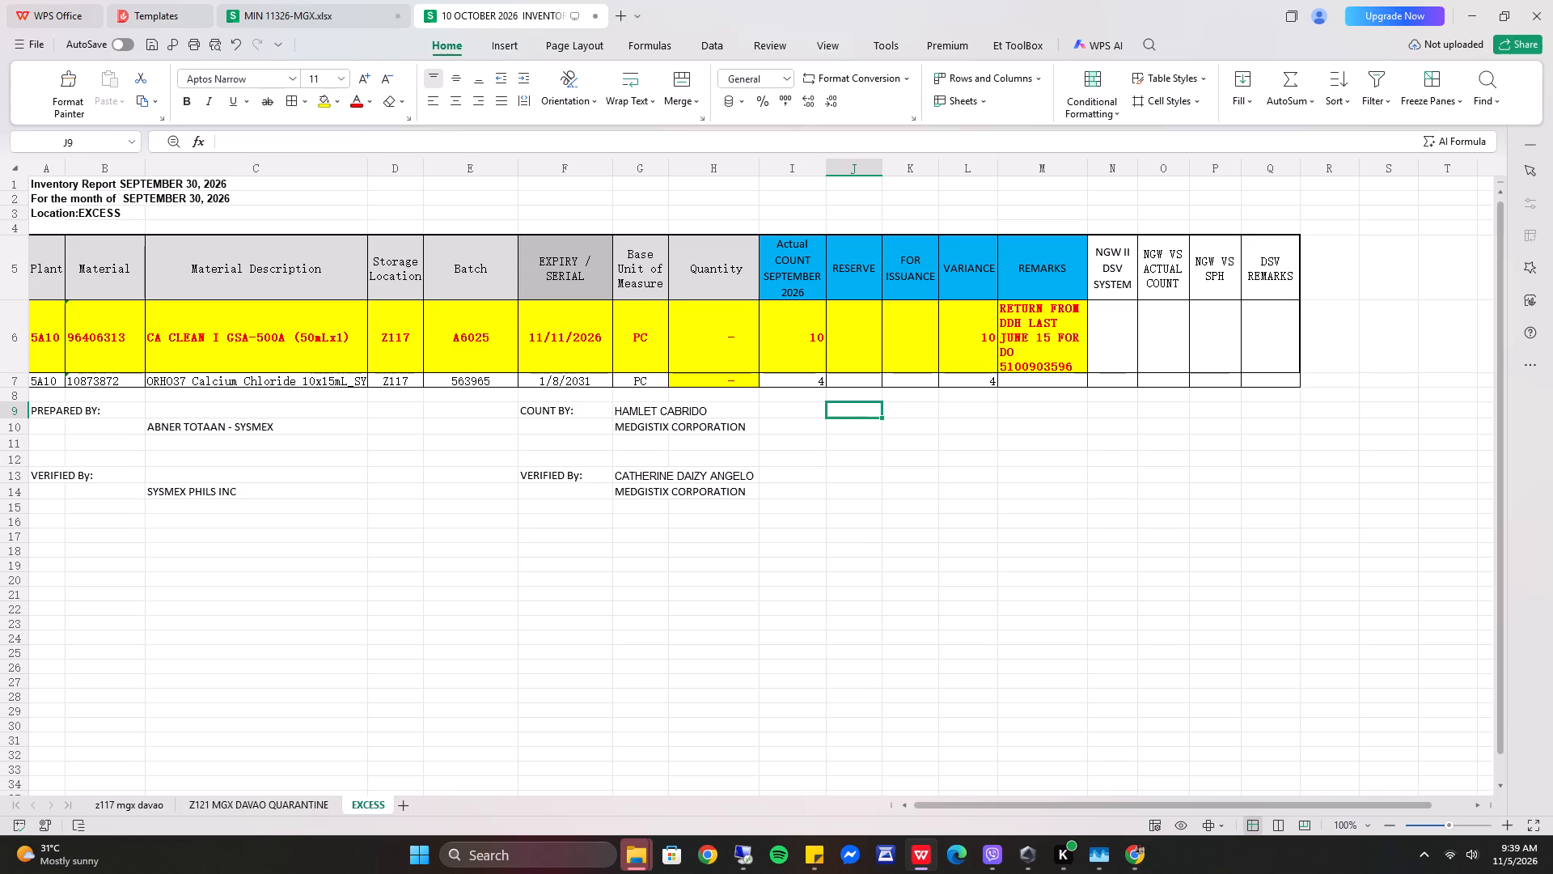
Highlight the Calcium Chloride row from Plant through Remarks with yellow fill and apply the red font colour.
click(176, 456)
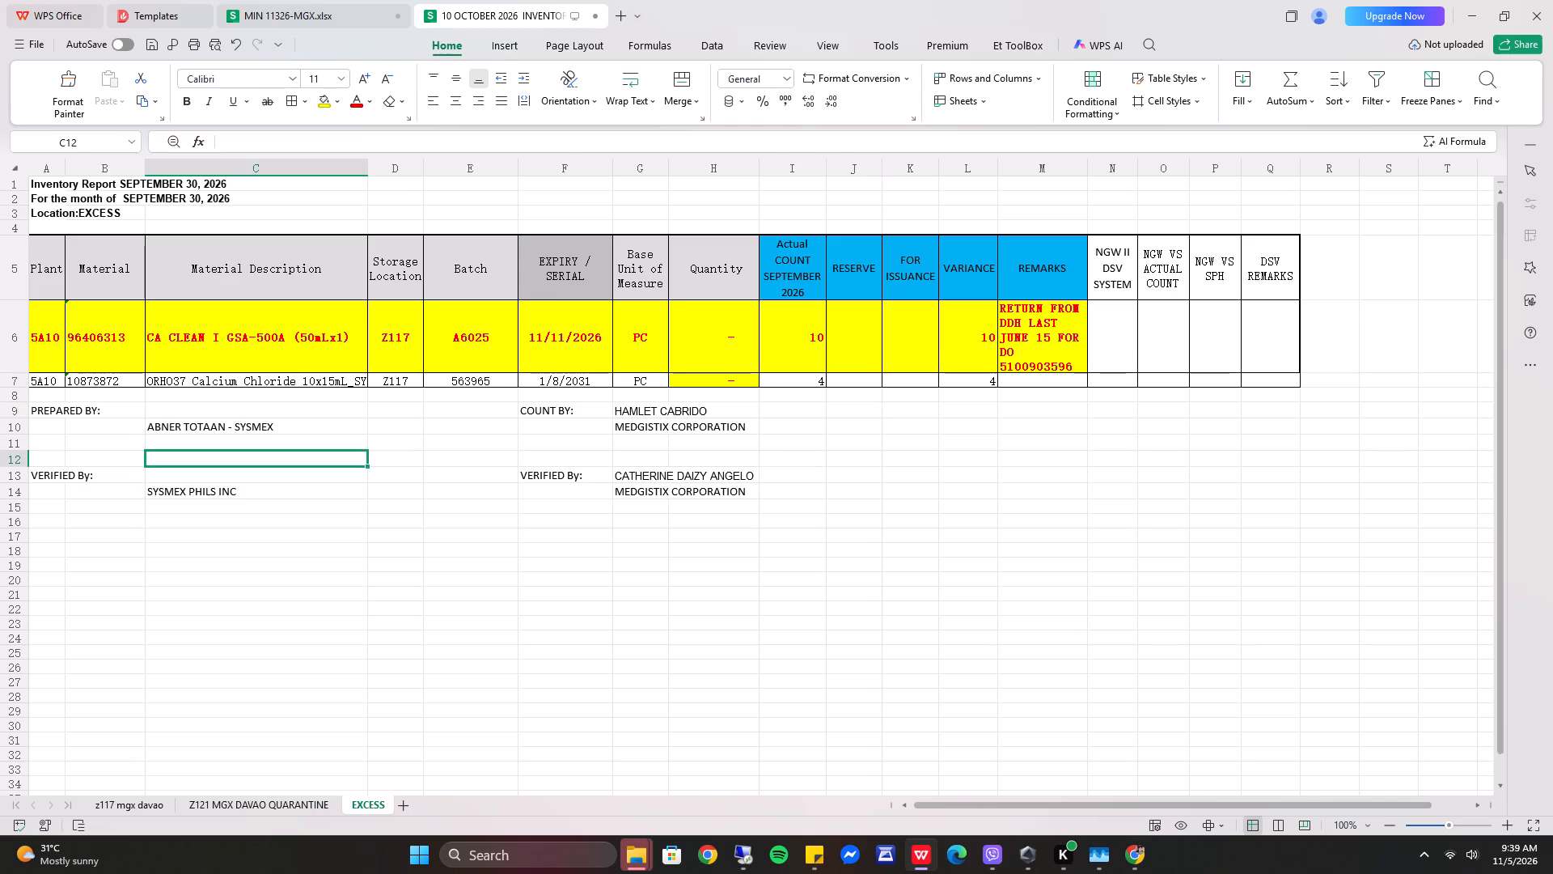
drag(48, 375, 1054, 380)
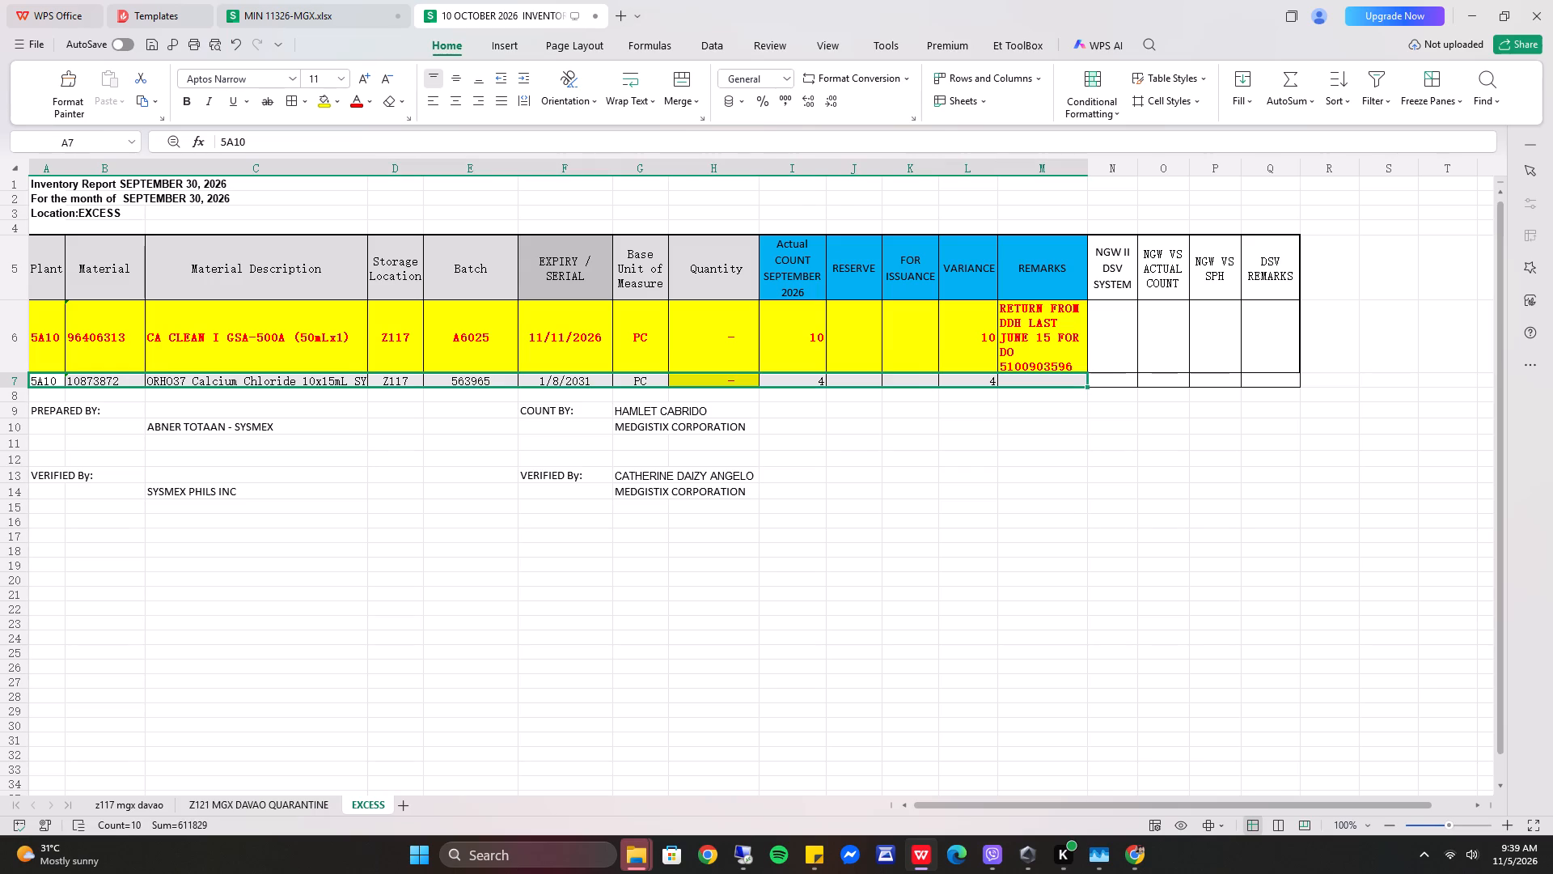
click(329, 102)
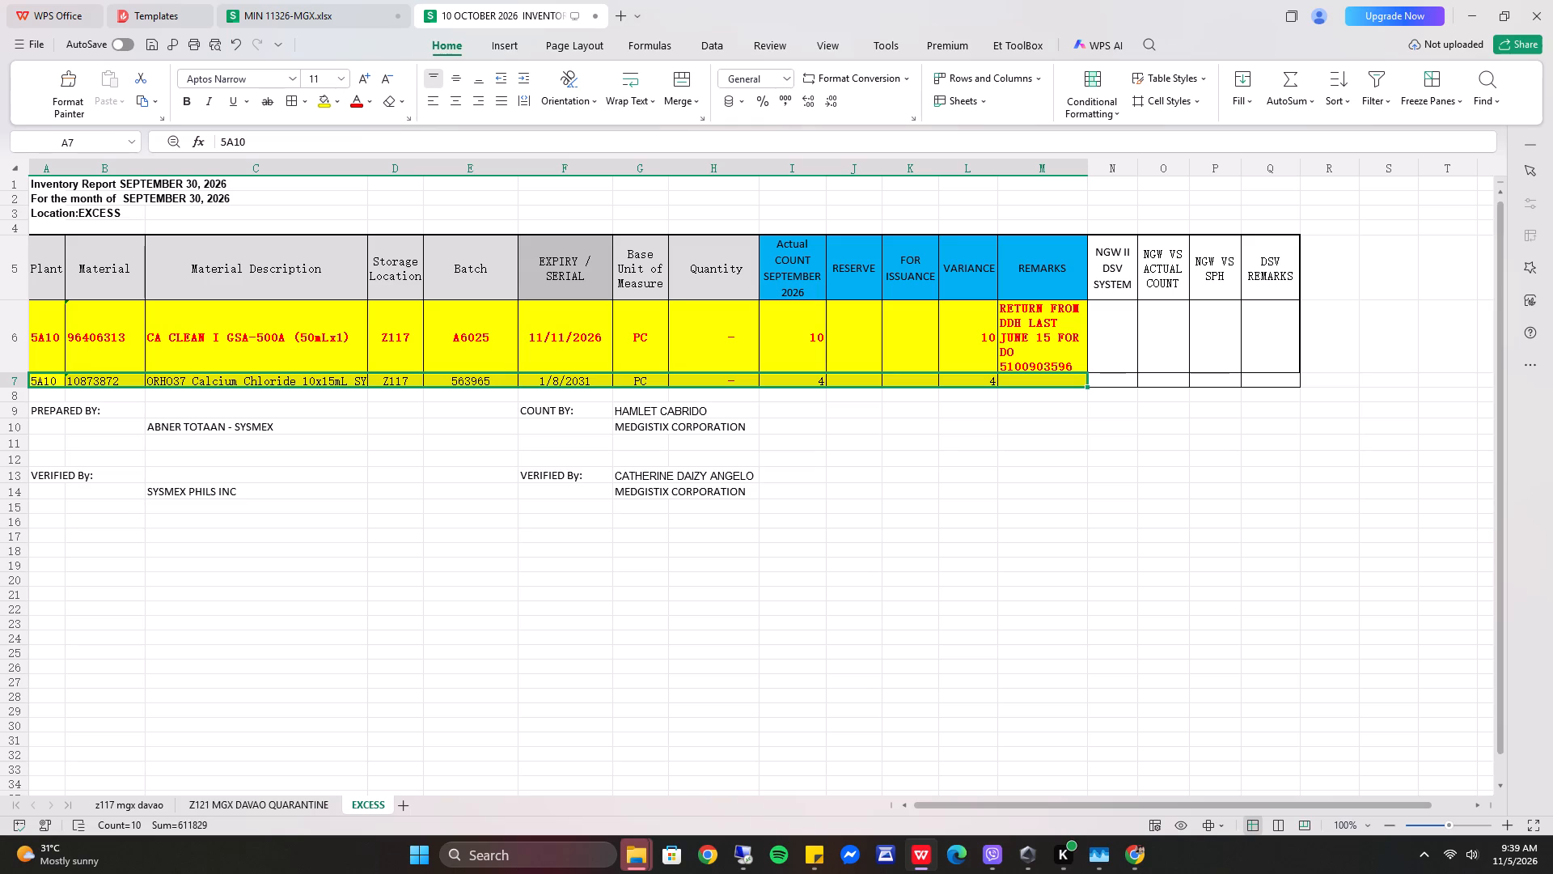
click(357, 99)
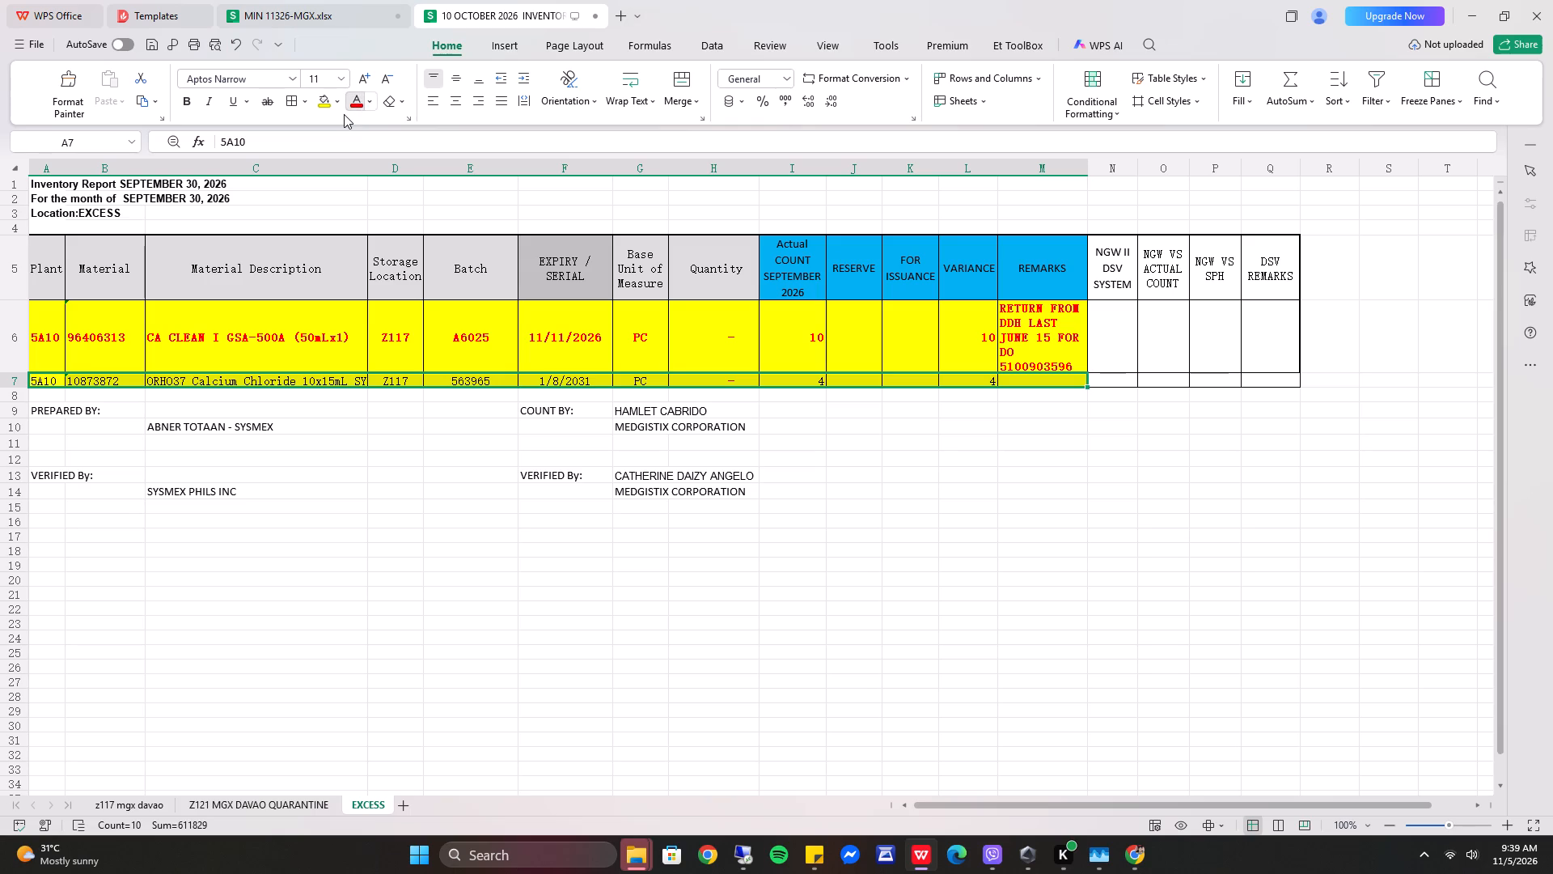
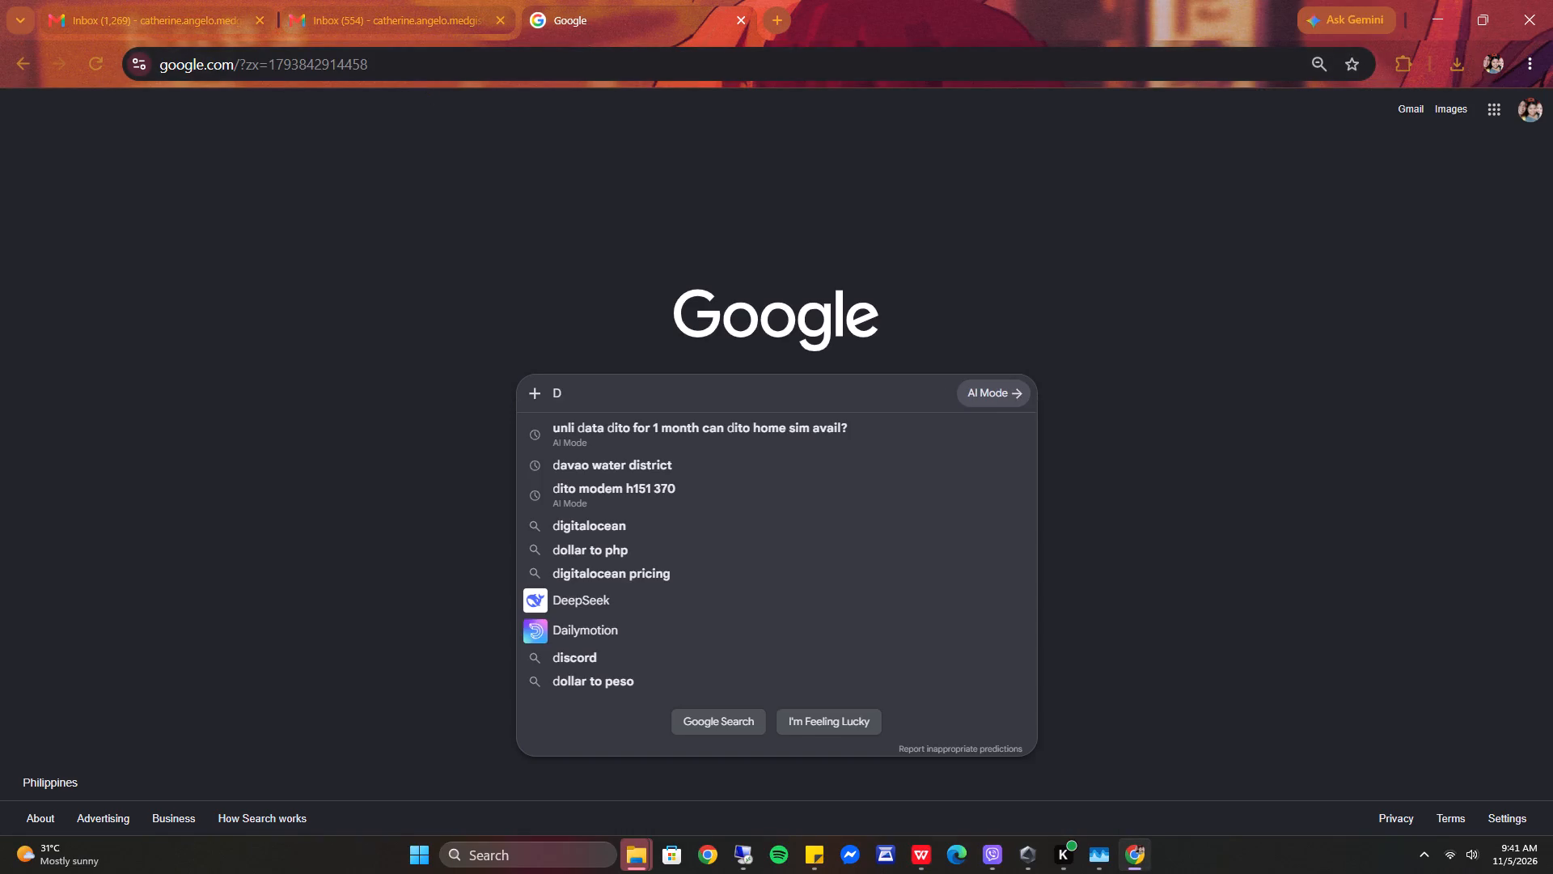
Search Google for "dymrcot party needs and souvenirs store in davao".
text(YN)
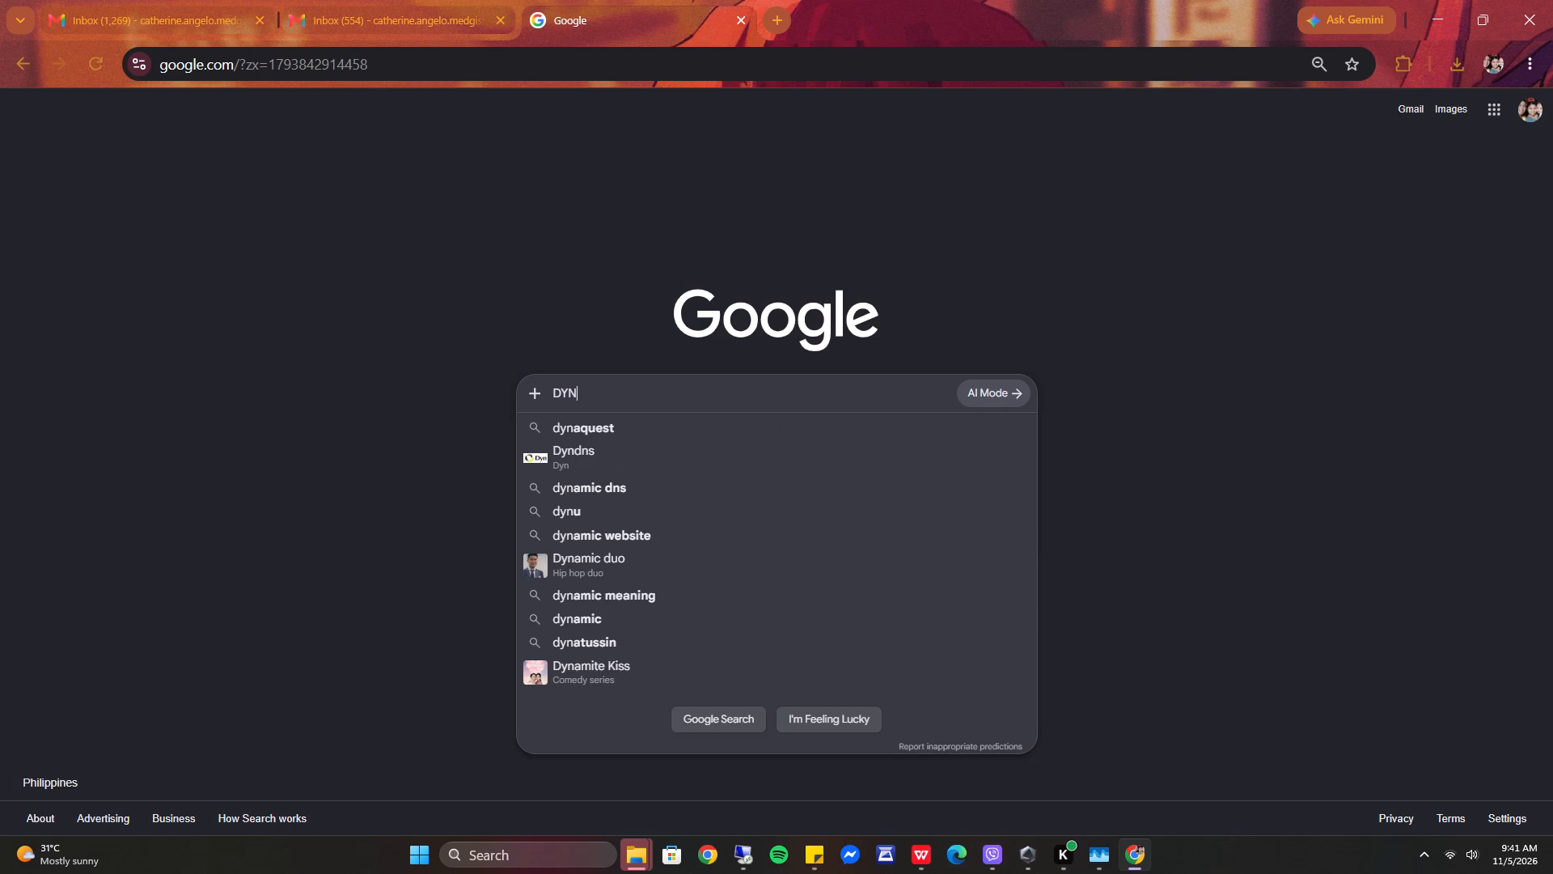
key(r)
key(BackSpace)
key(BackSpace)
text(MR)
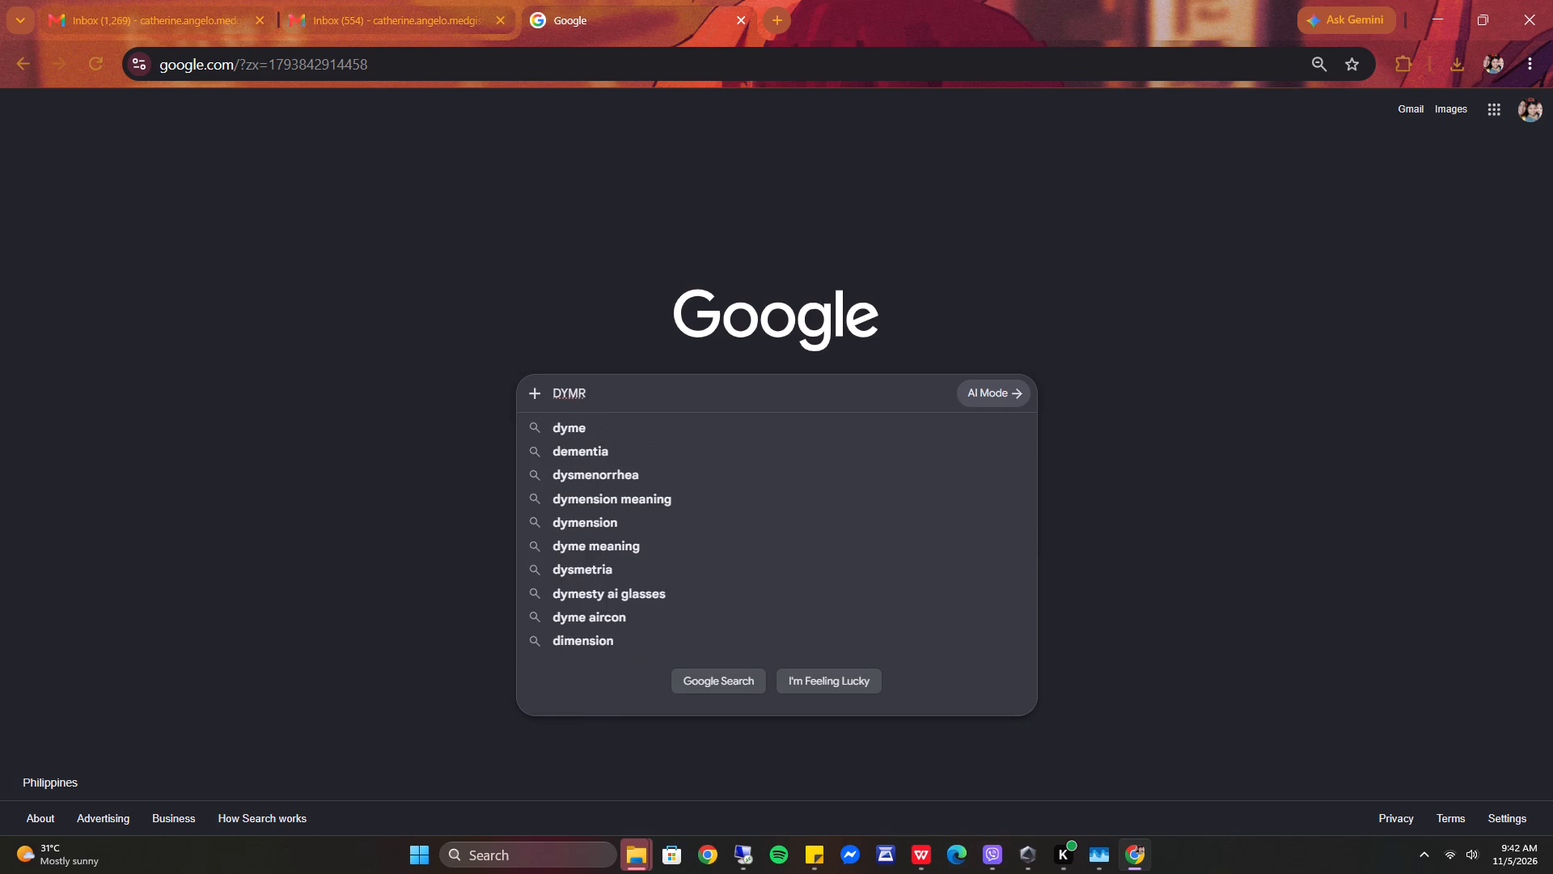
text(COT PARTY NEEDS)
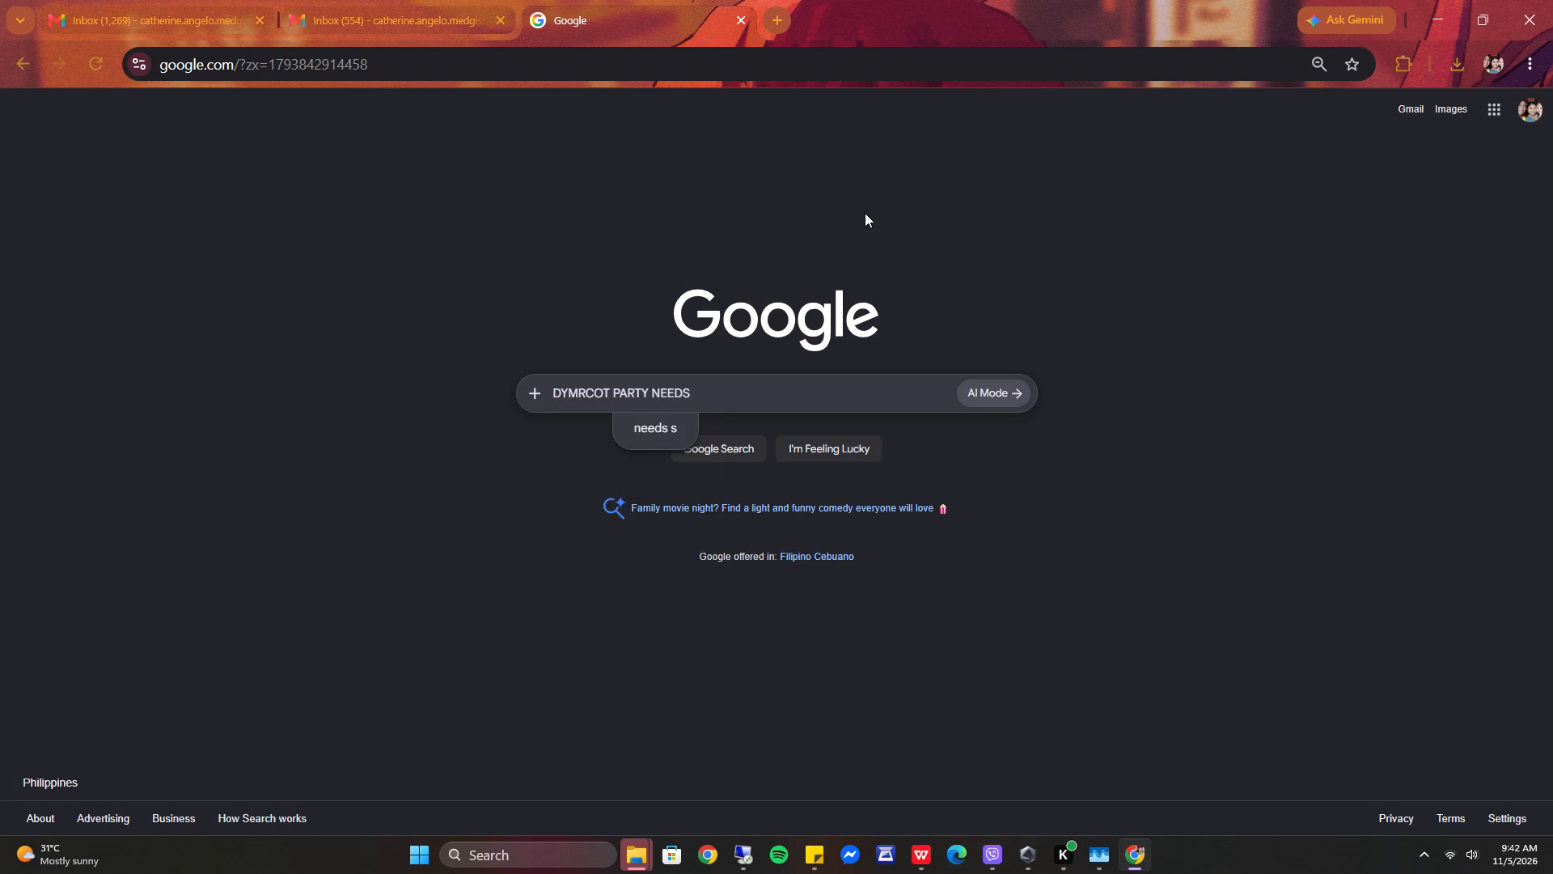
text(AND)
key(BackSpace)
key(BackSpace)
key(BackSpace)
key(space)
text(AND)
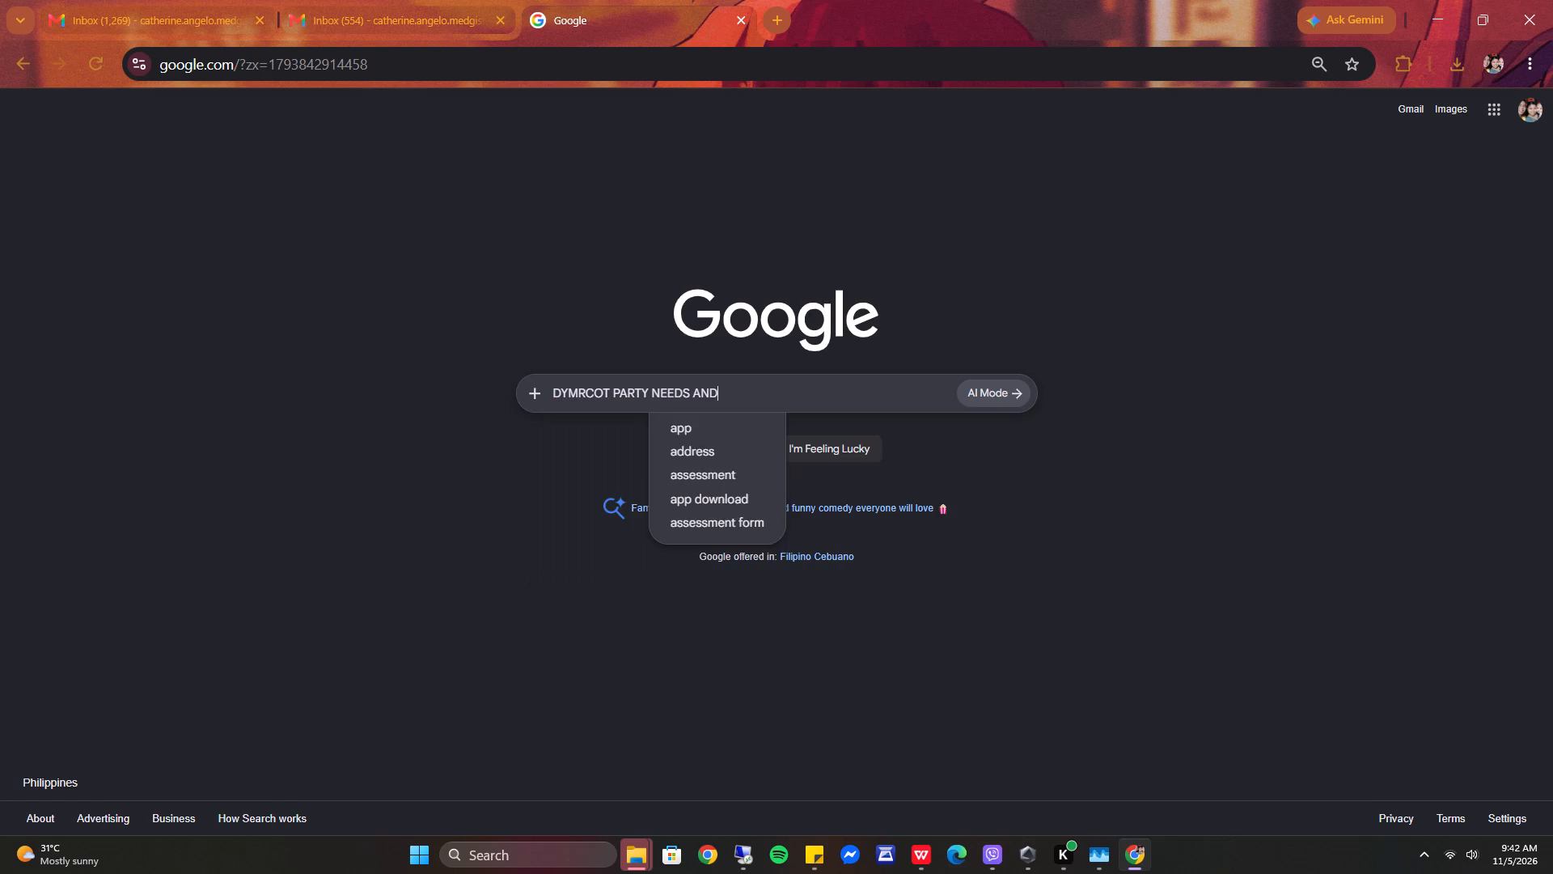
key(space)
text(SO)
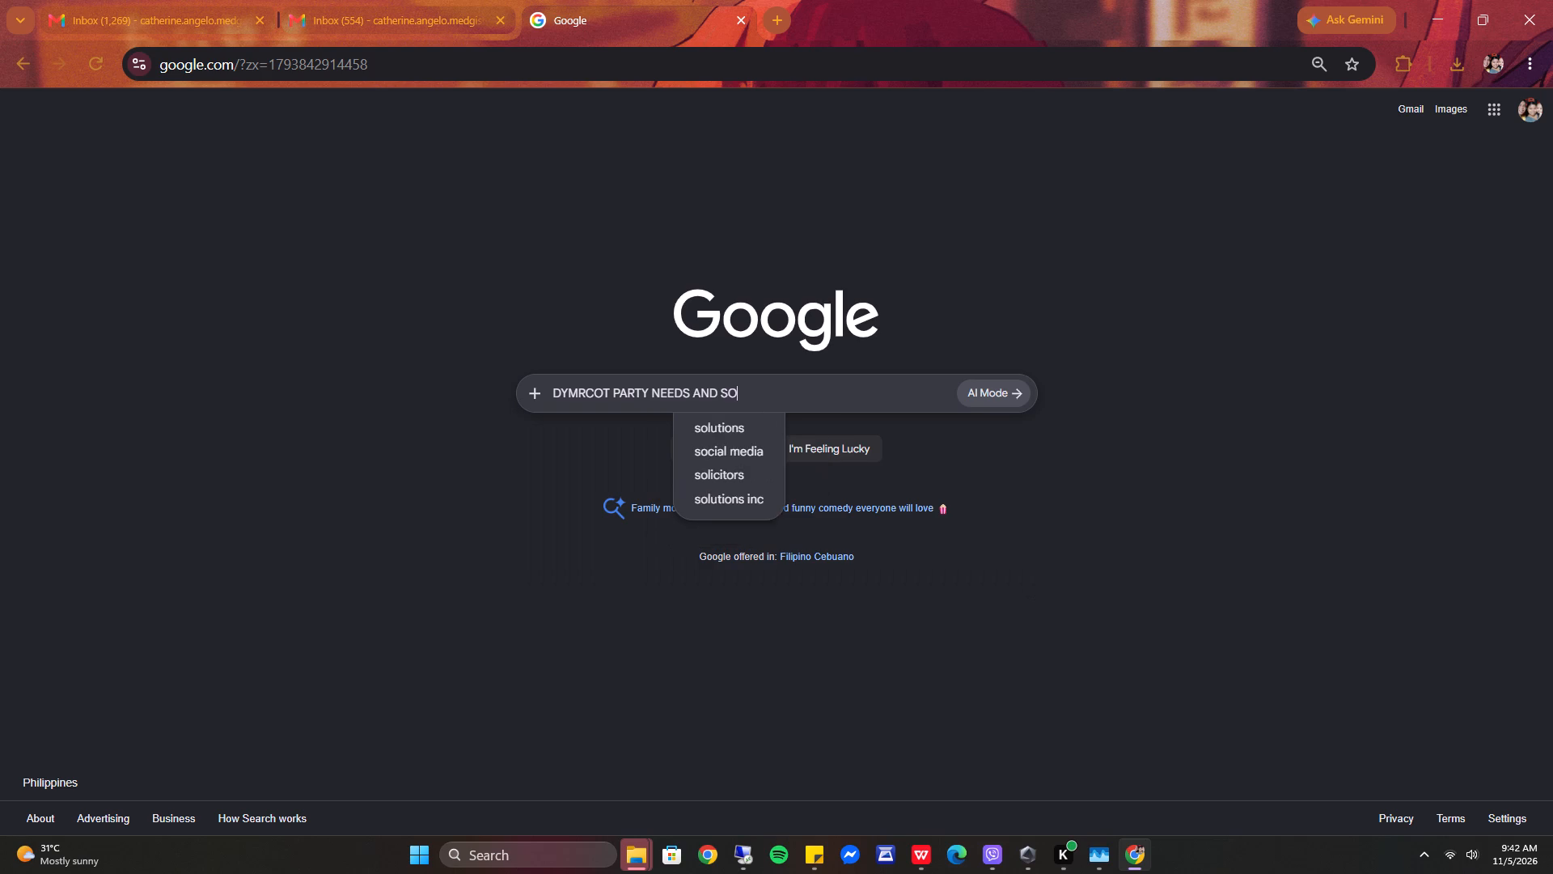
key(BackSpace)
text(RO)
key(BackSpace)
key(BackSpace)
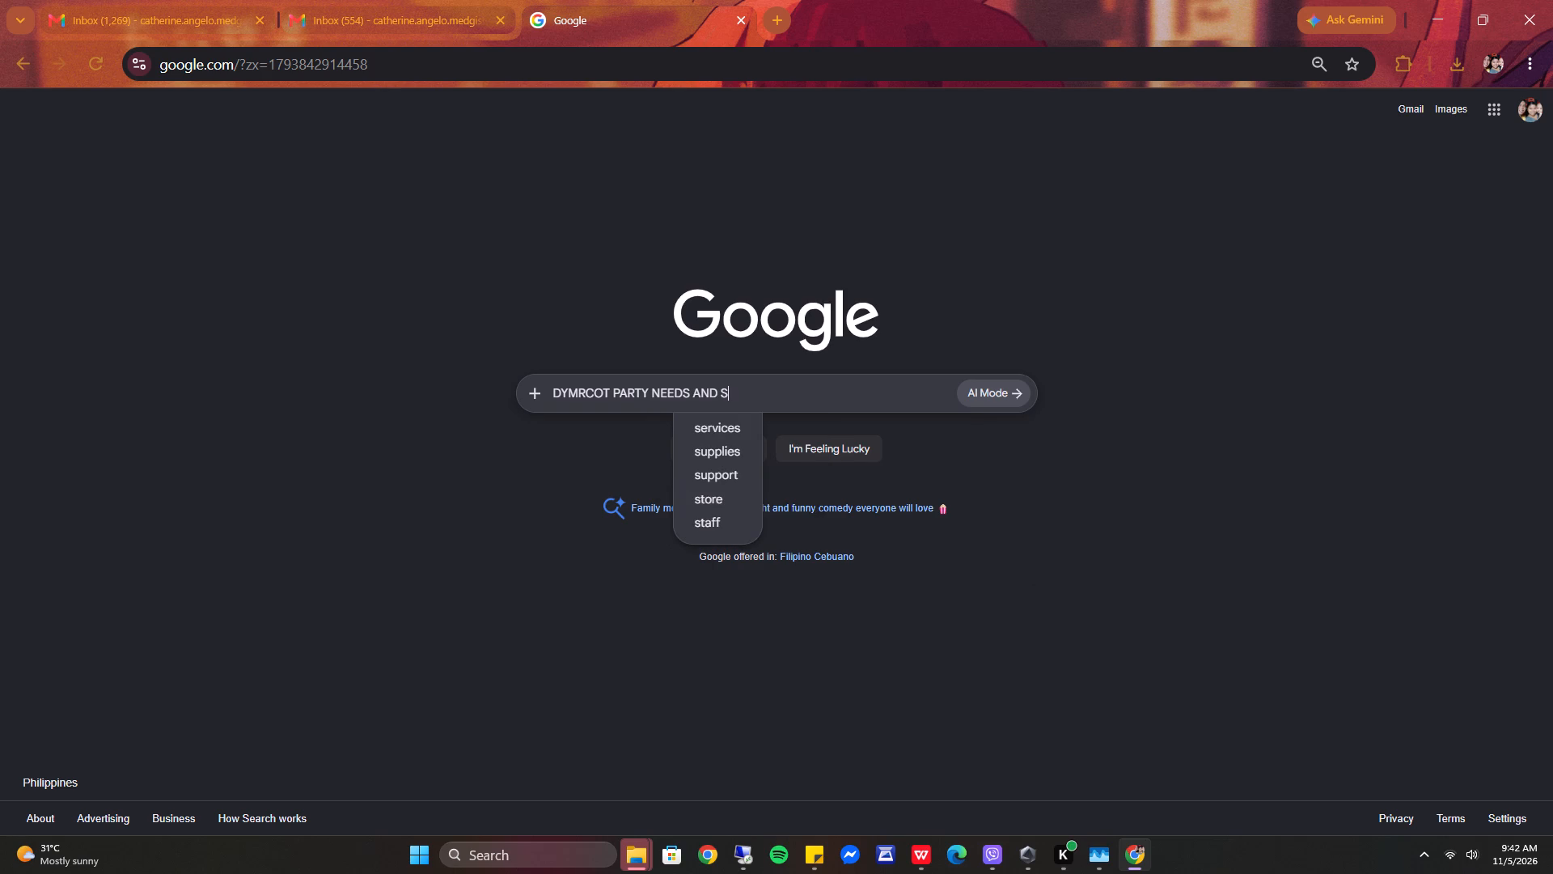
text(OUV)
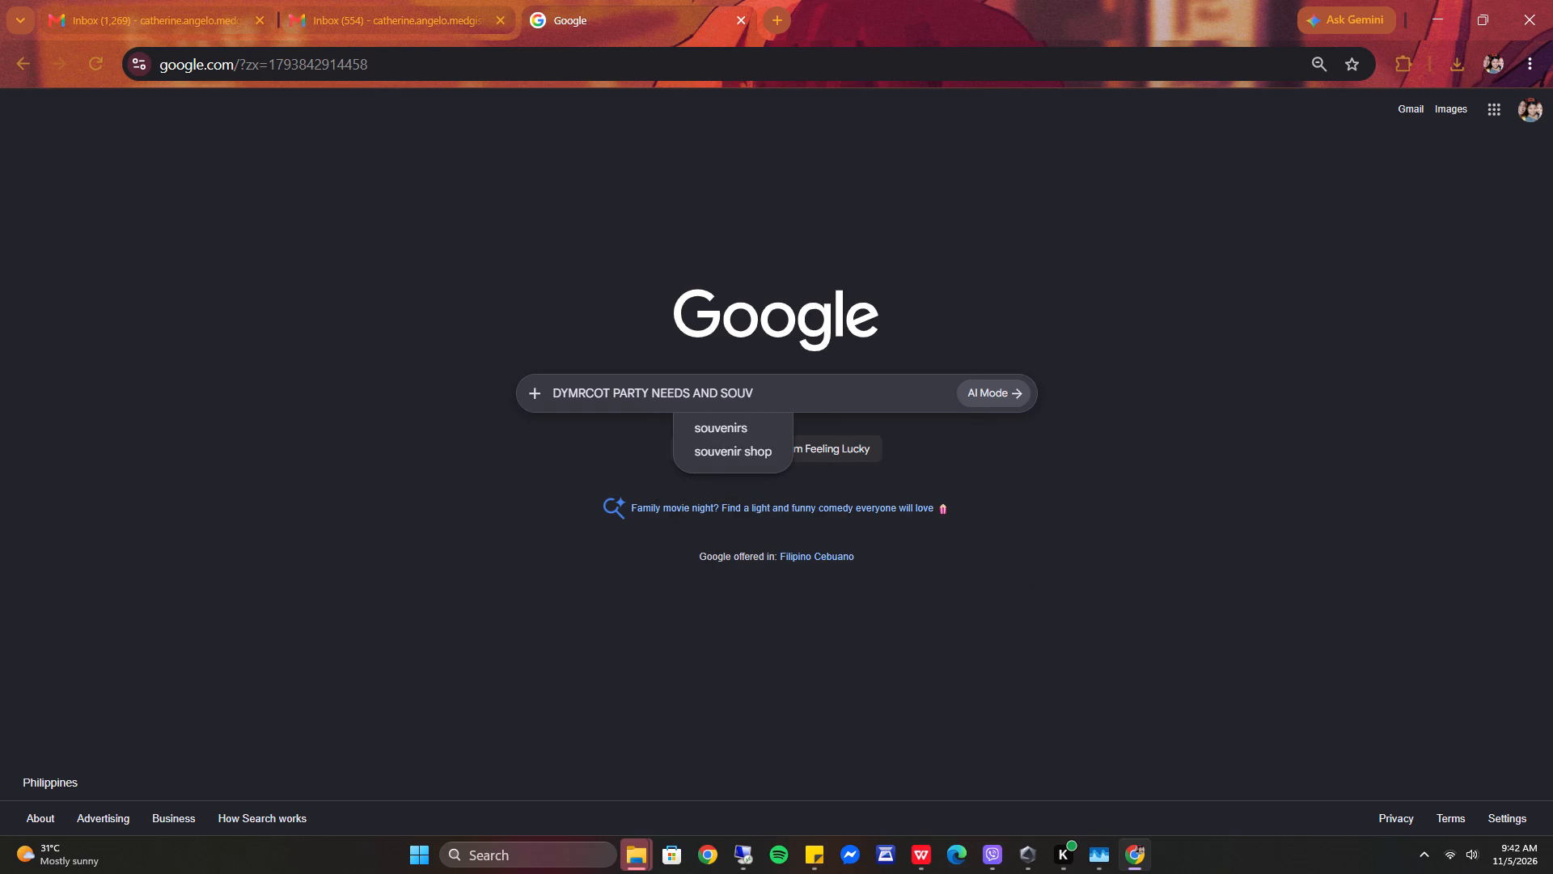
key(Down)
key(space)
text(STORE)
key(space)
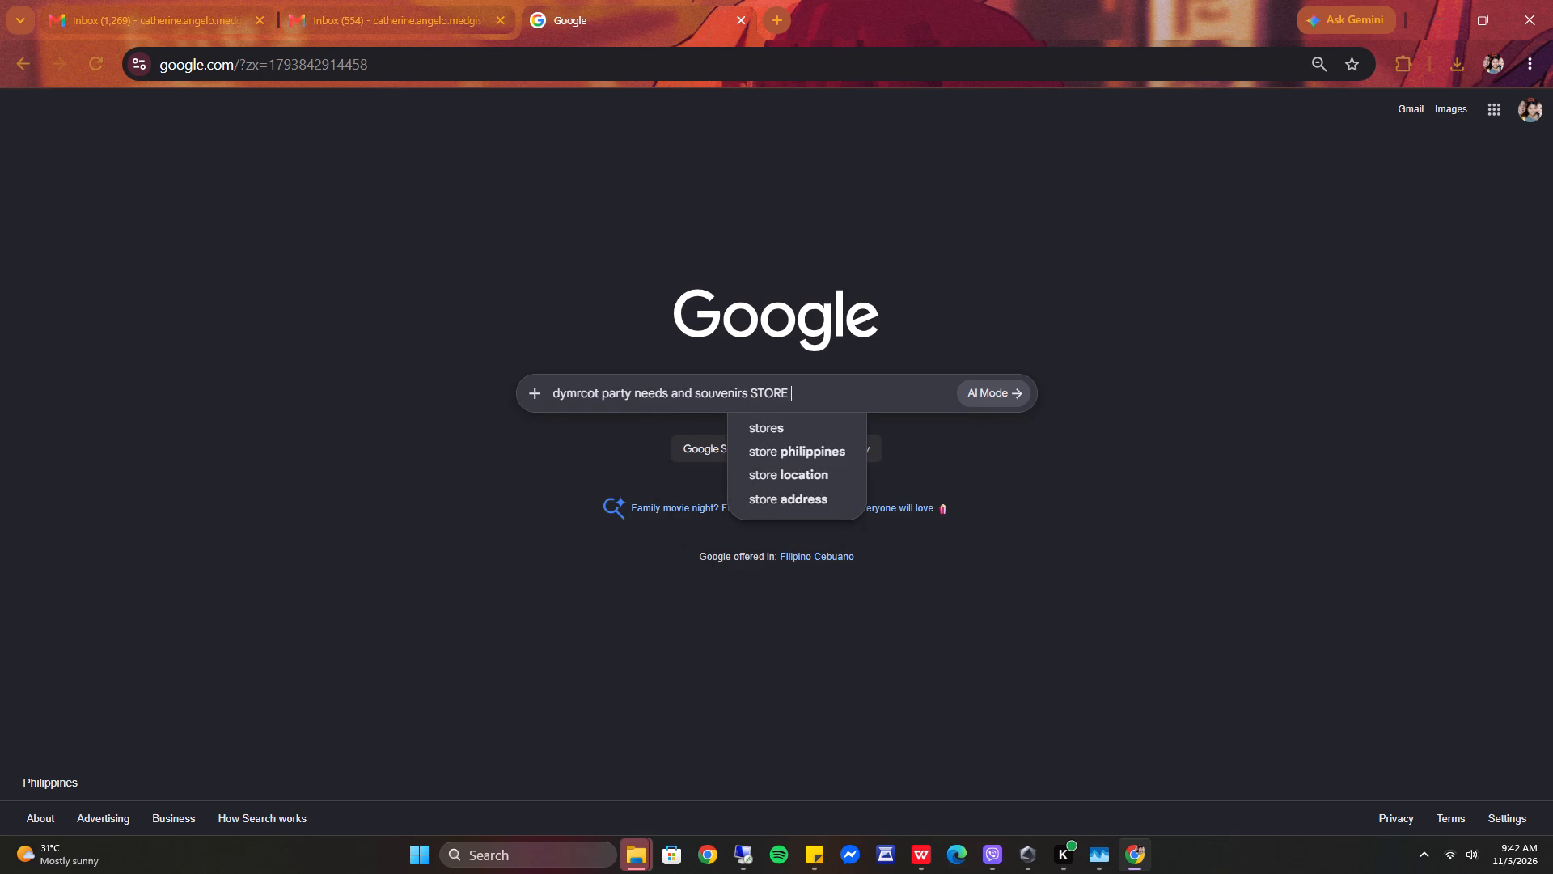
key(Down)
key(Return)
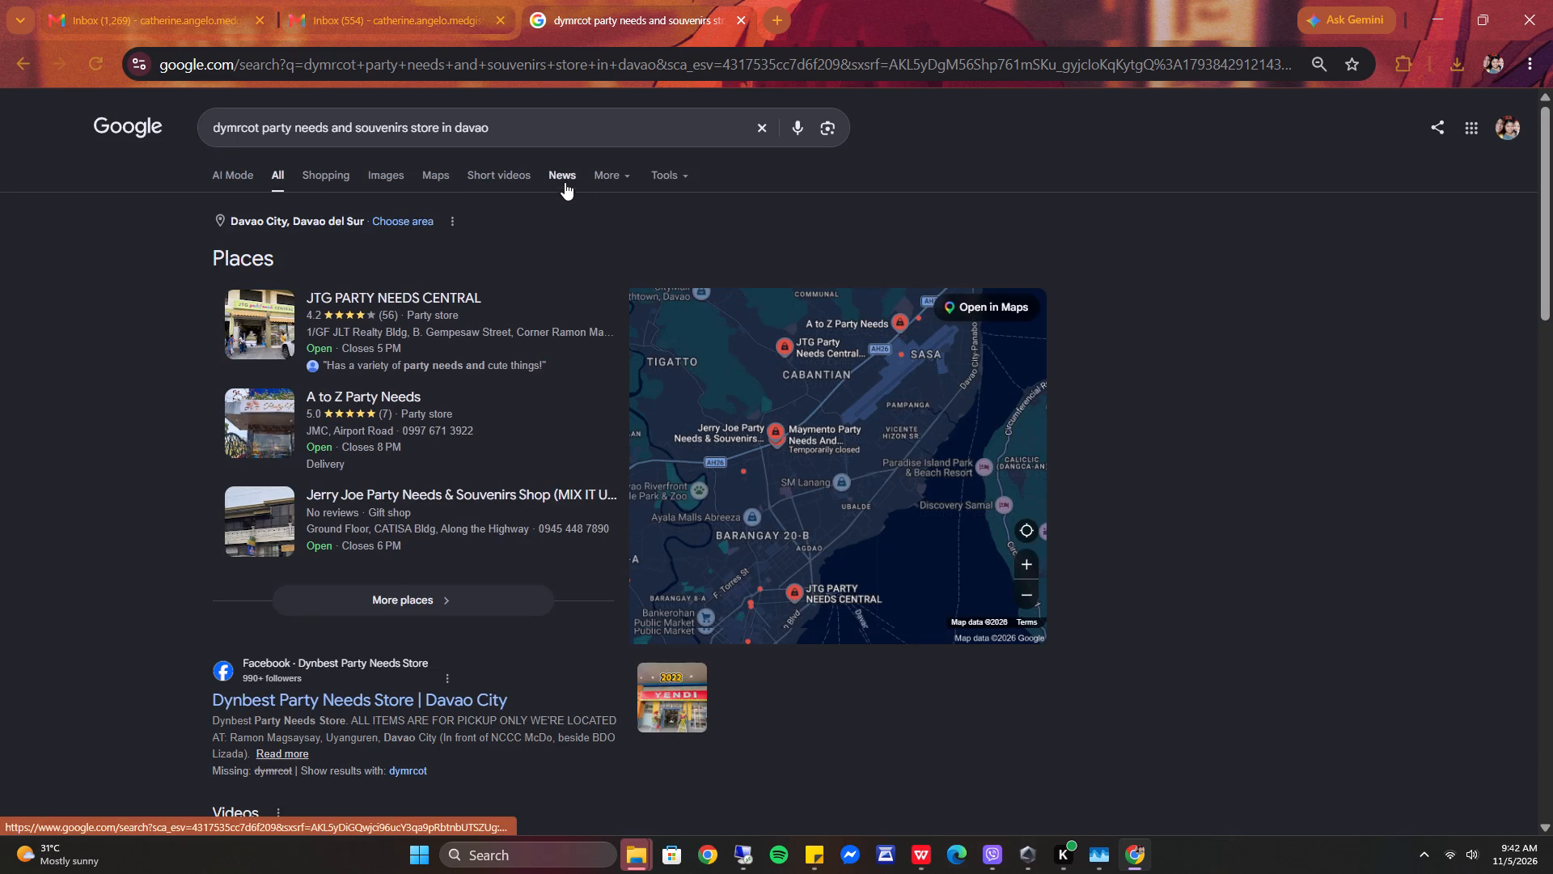
Open the Facebook page of Dynbest Party Needs Store in Davao City from the search results.
scroll(117, 635, down, 1)
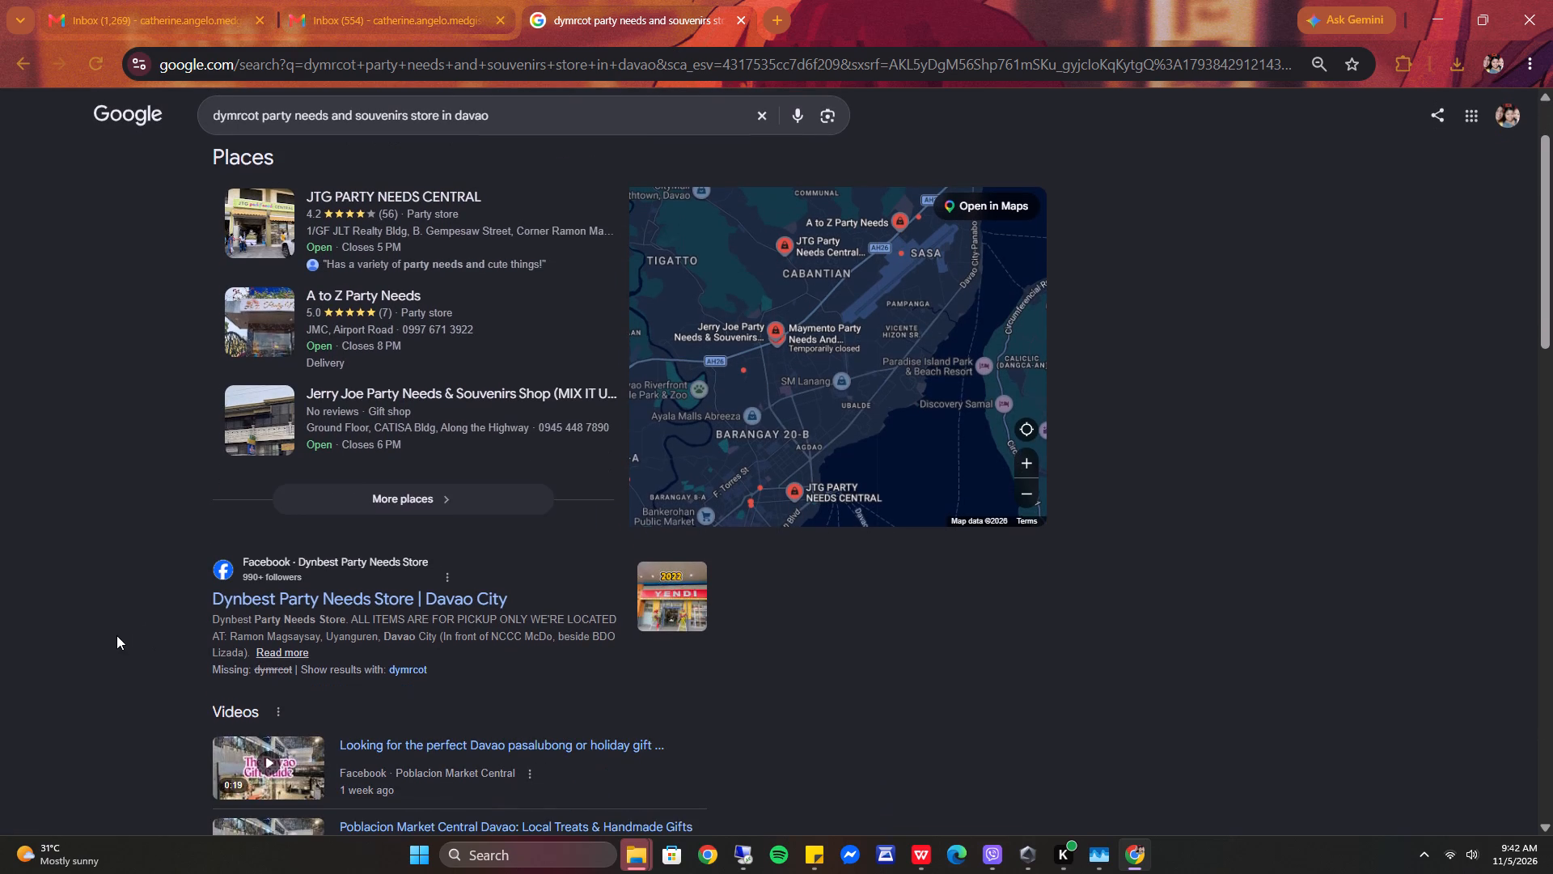
scroll(116, 635, down, 2)
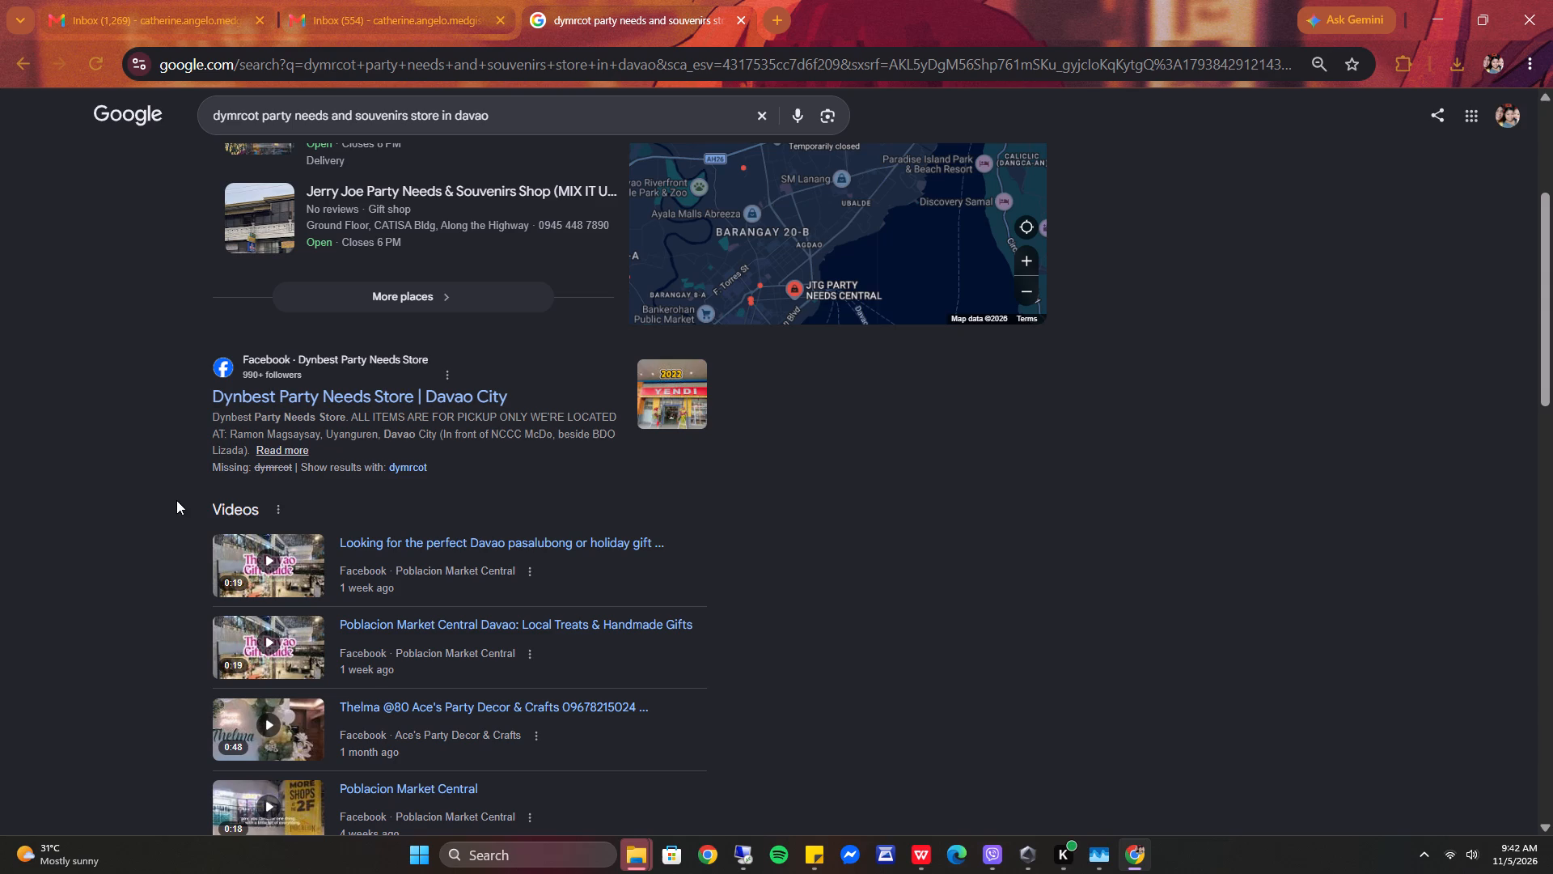
scroll(129, 469, down, 4)
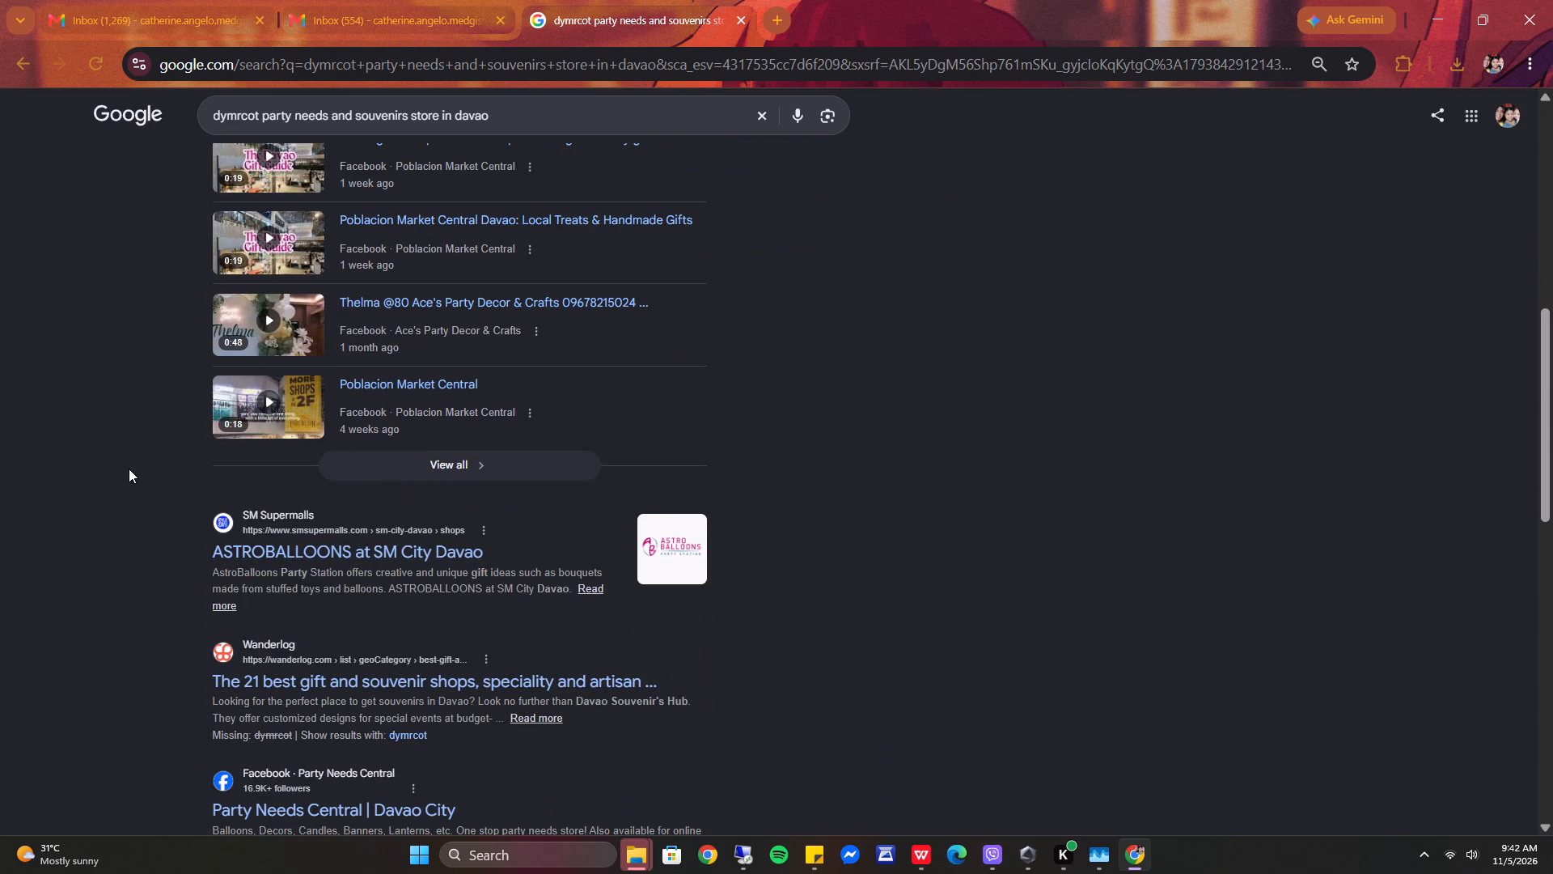
scroll(129, 469, up, 3)
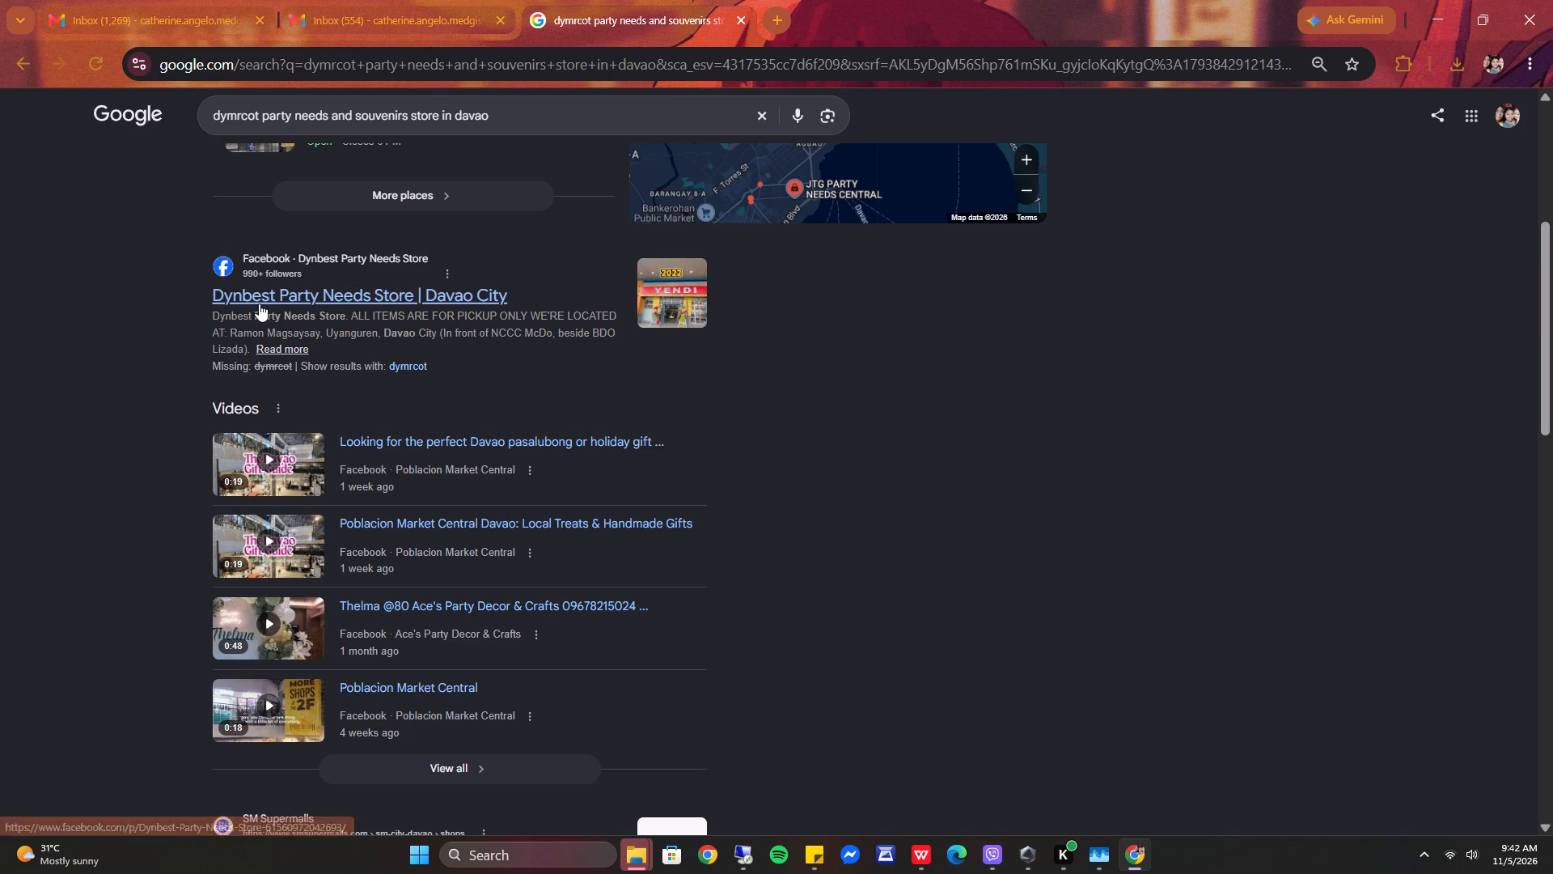
click(427, 297)
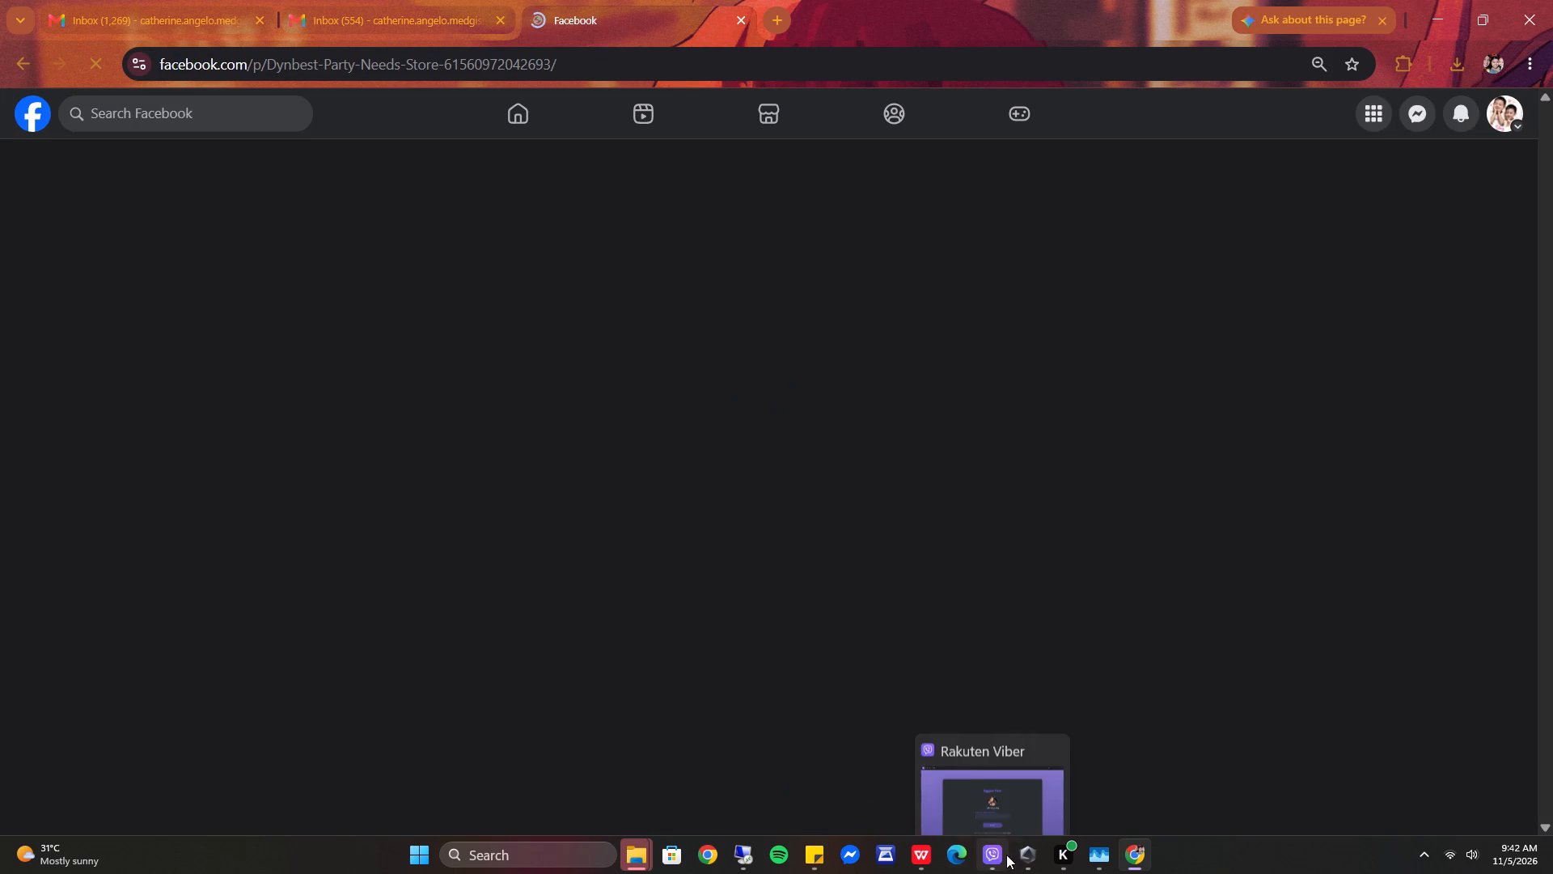
Capture a screen snip of the Dynbest Party Needs Store name heading on its Facebook page.
scroll(791, 265, up, 2)
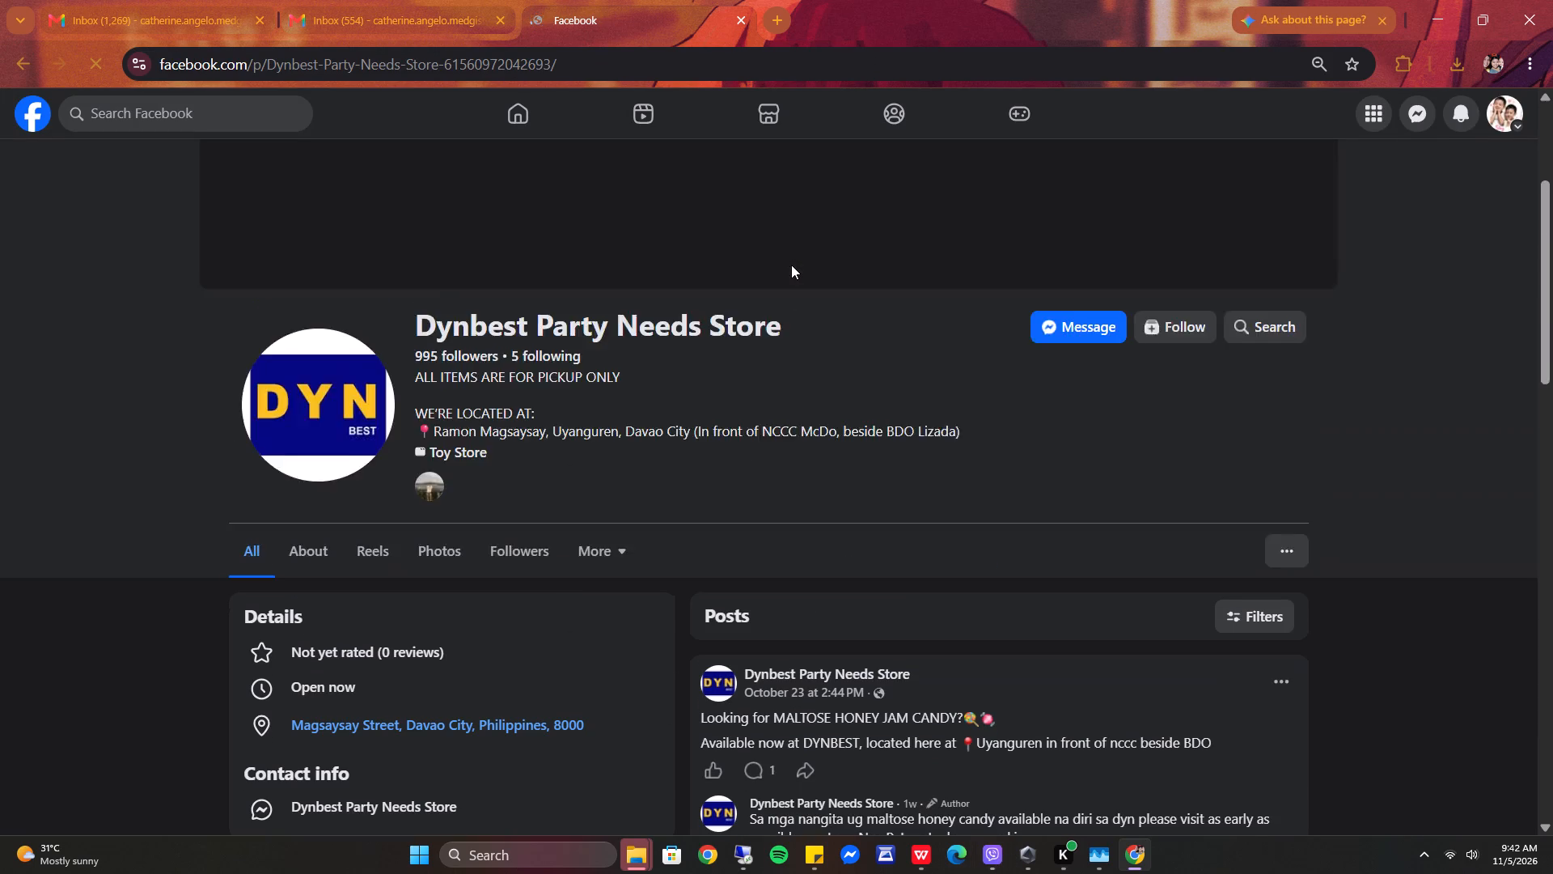
scroll(791, 265, up, 2)
scroll(623, 670, down, 1)
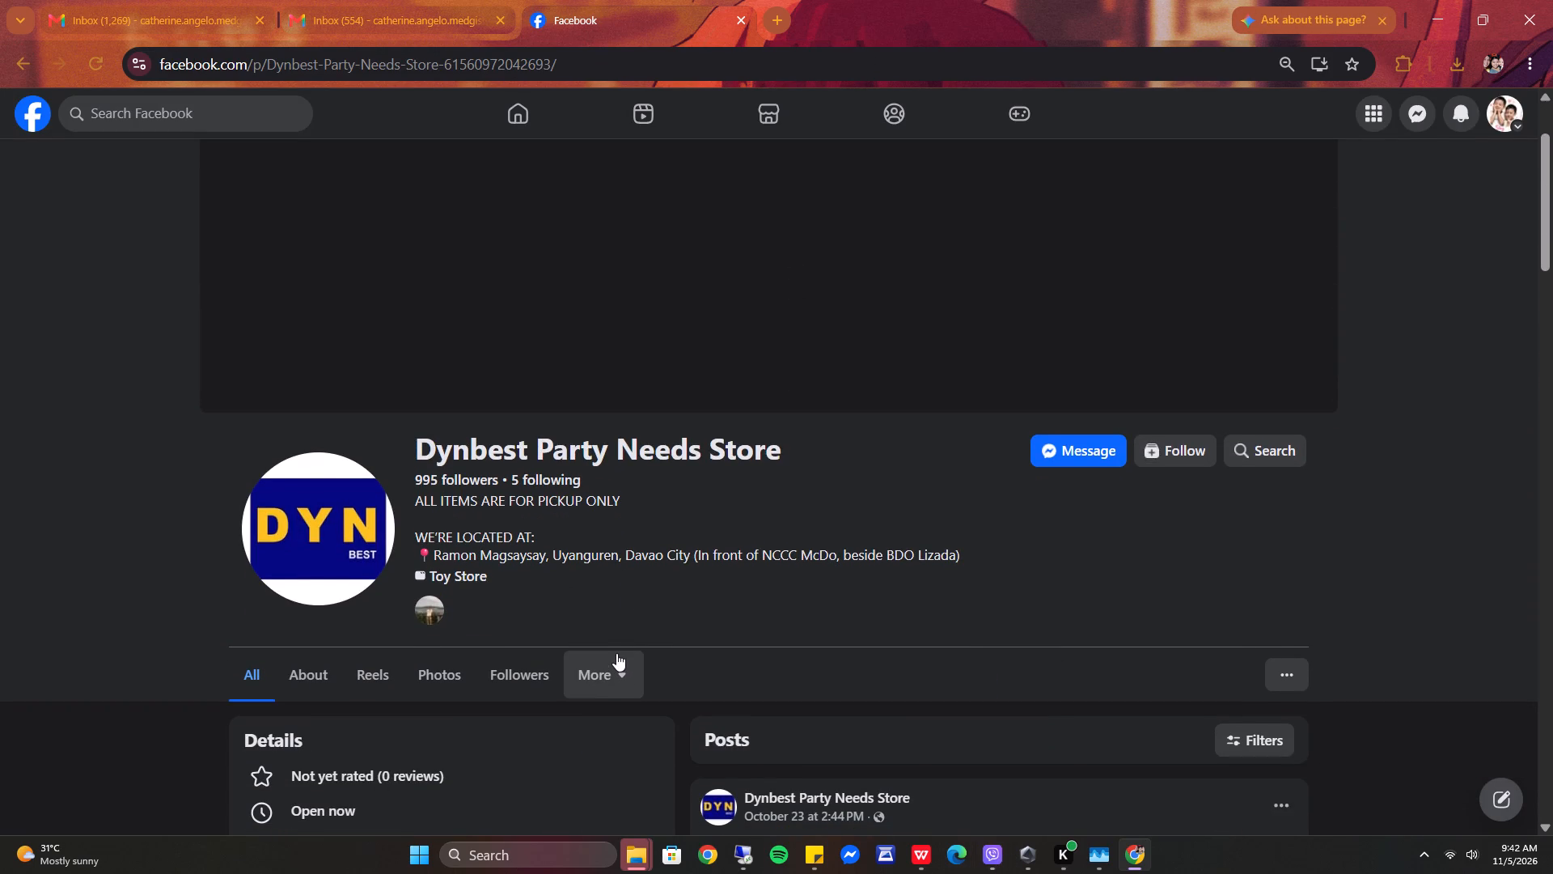
key(Print)
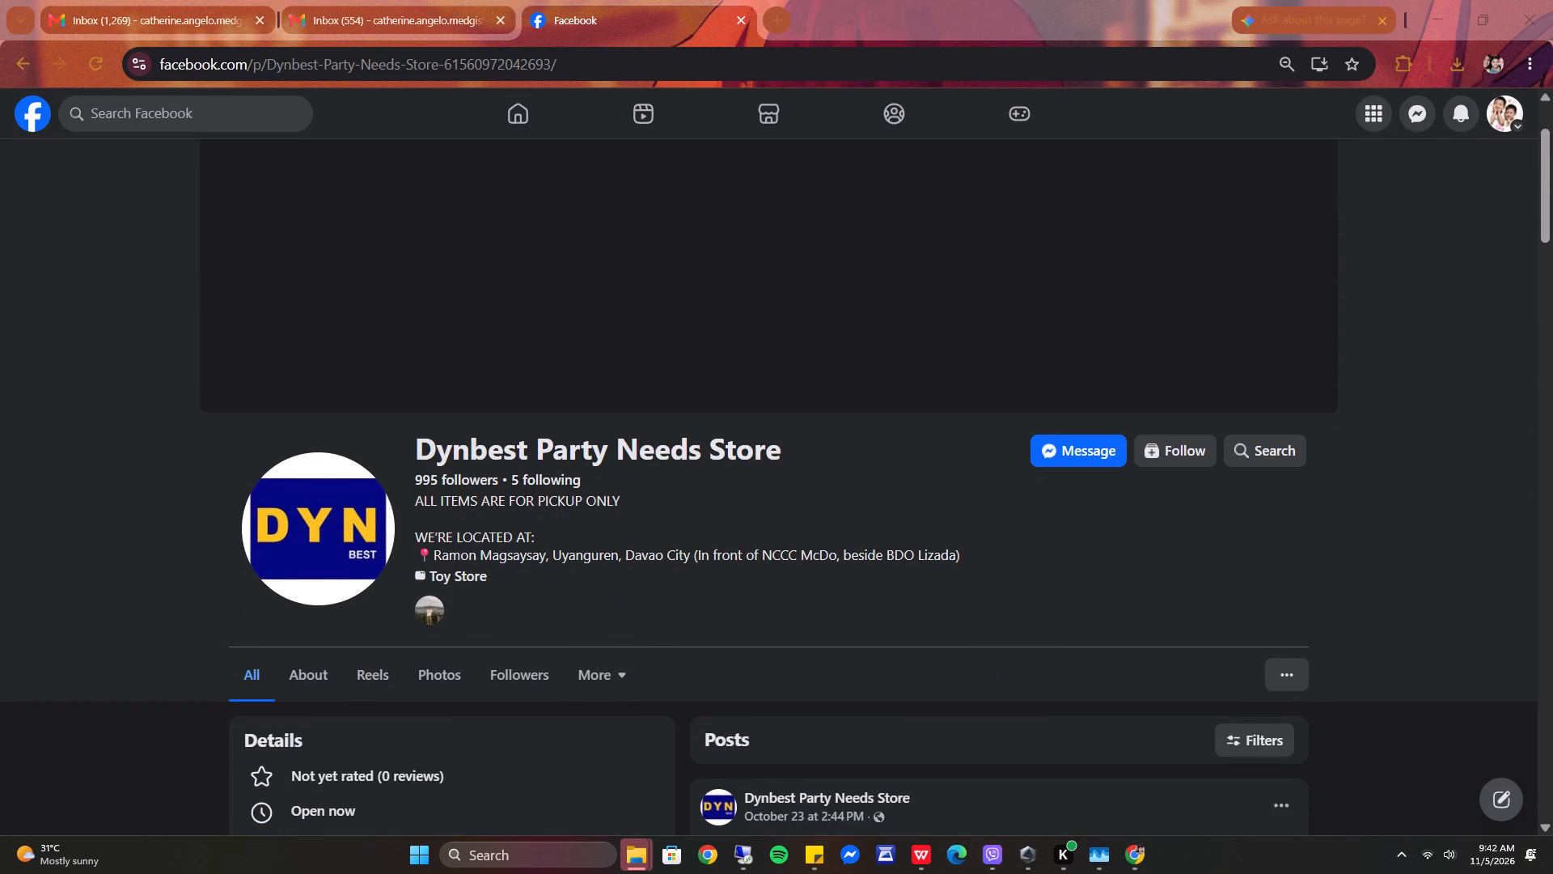
drag(400, 417, 911, 467)
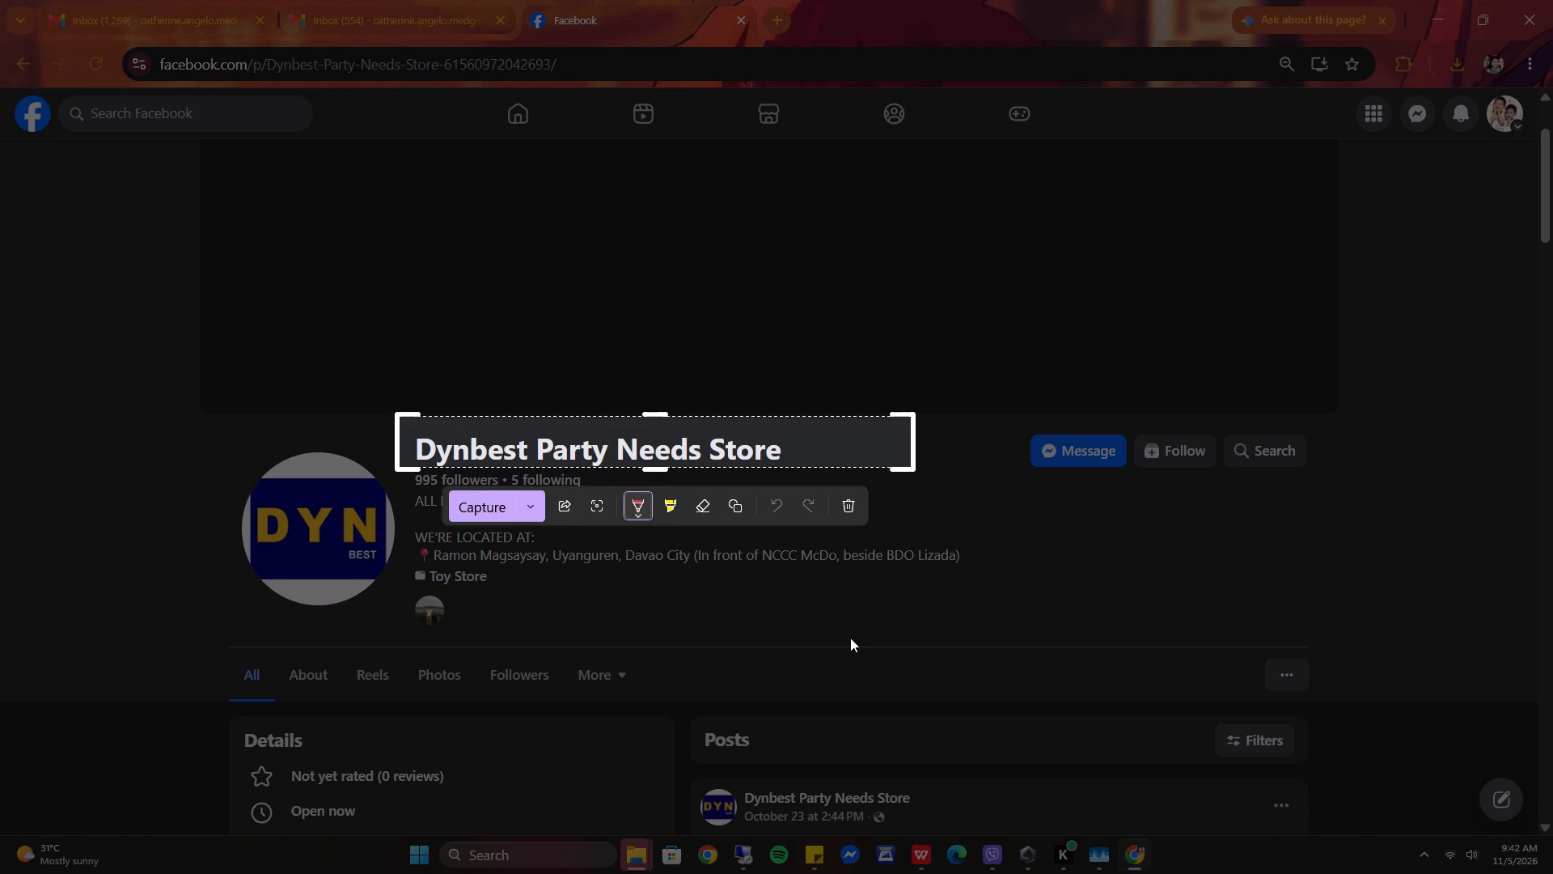
click(481, 504)
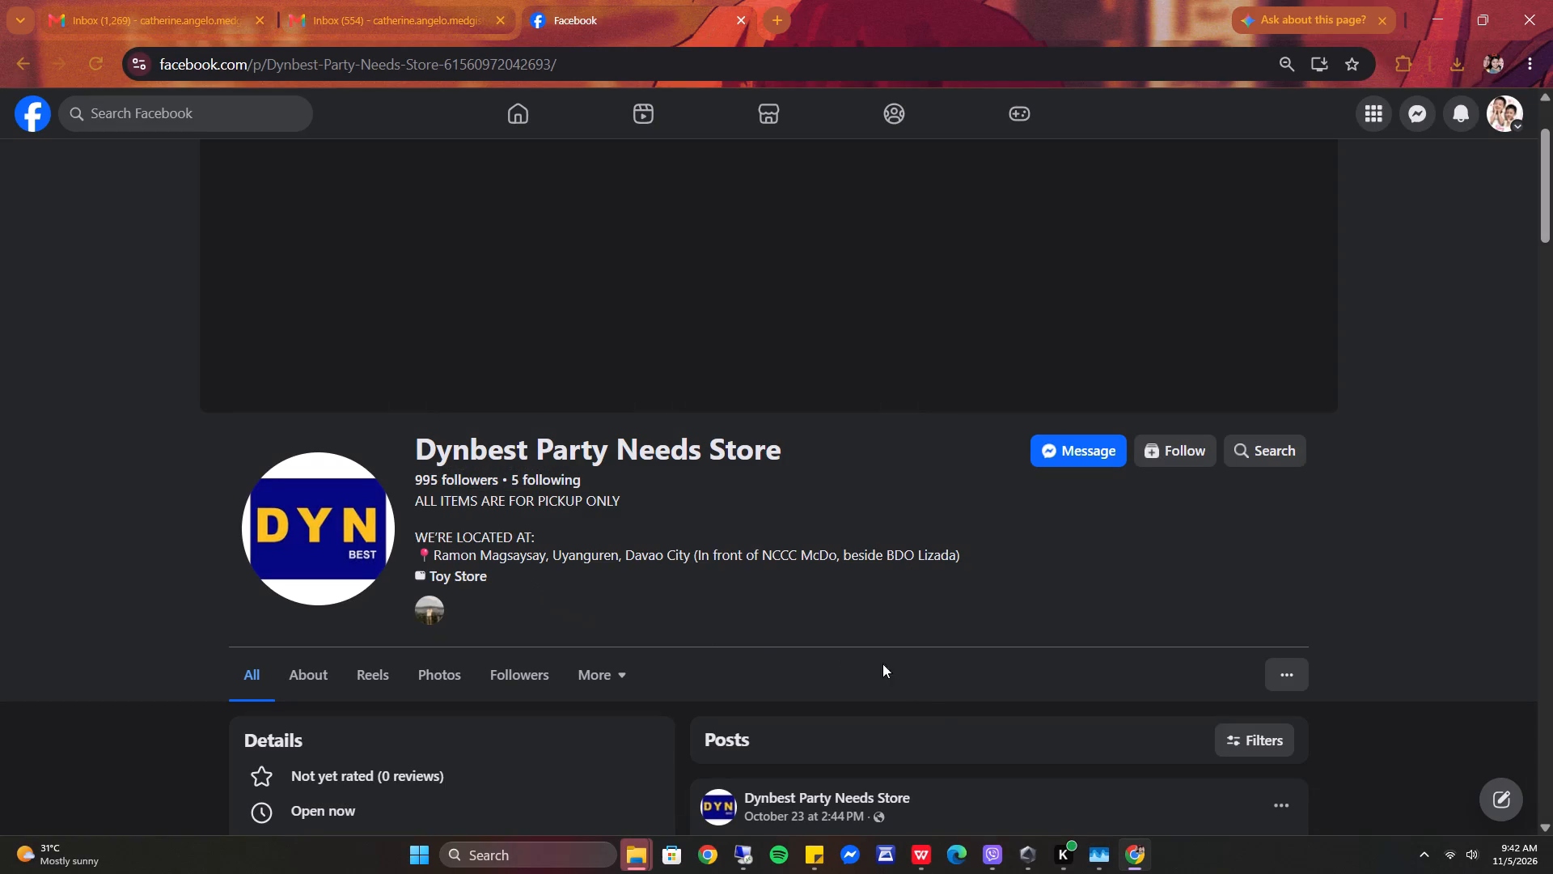
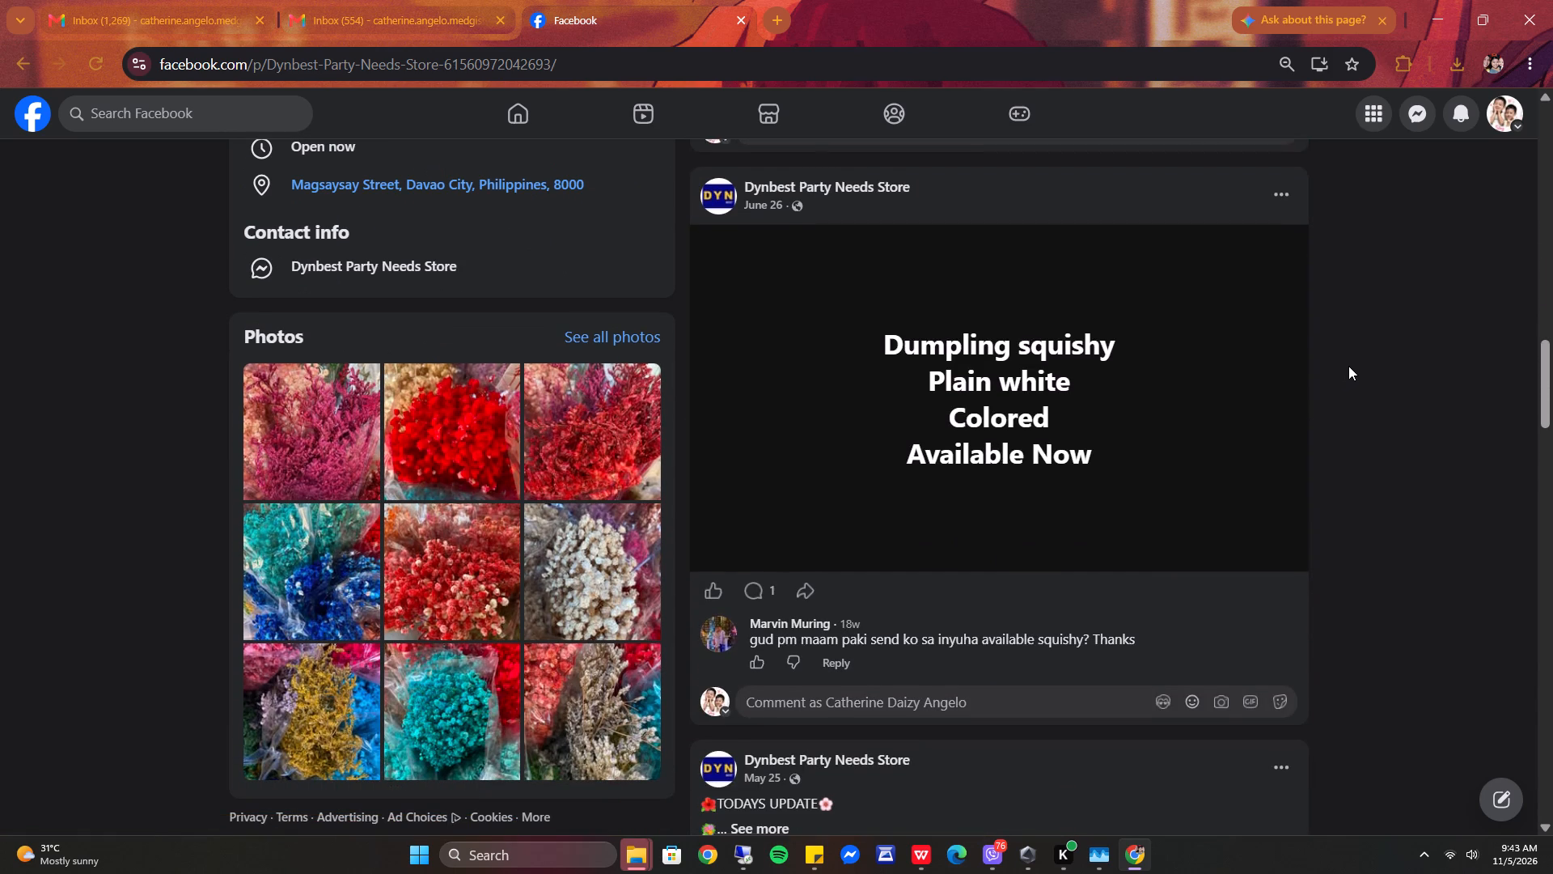
Browse the Dynbest Party Needs Store page's posts for its available products, returning to the store name and location details in the page header.
scroll(1348, 366, down, 20)
scroll(1348, 365, down, 11)
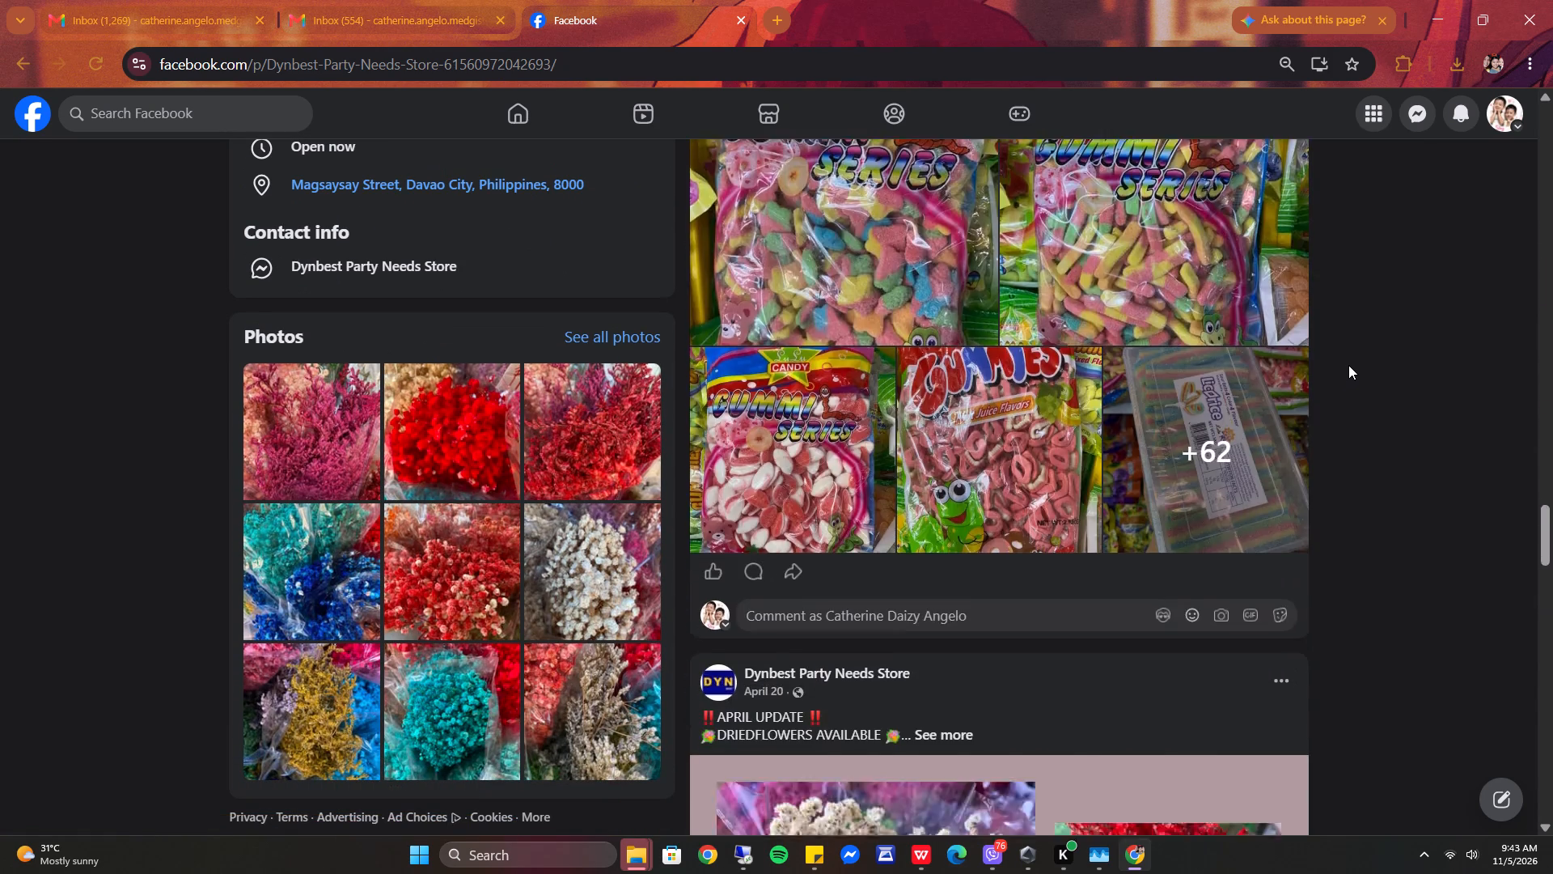
scroll(1348, 365, down, 17)
scroll(1344, 357, down, 8)
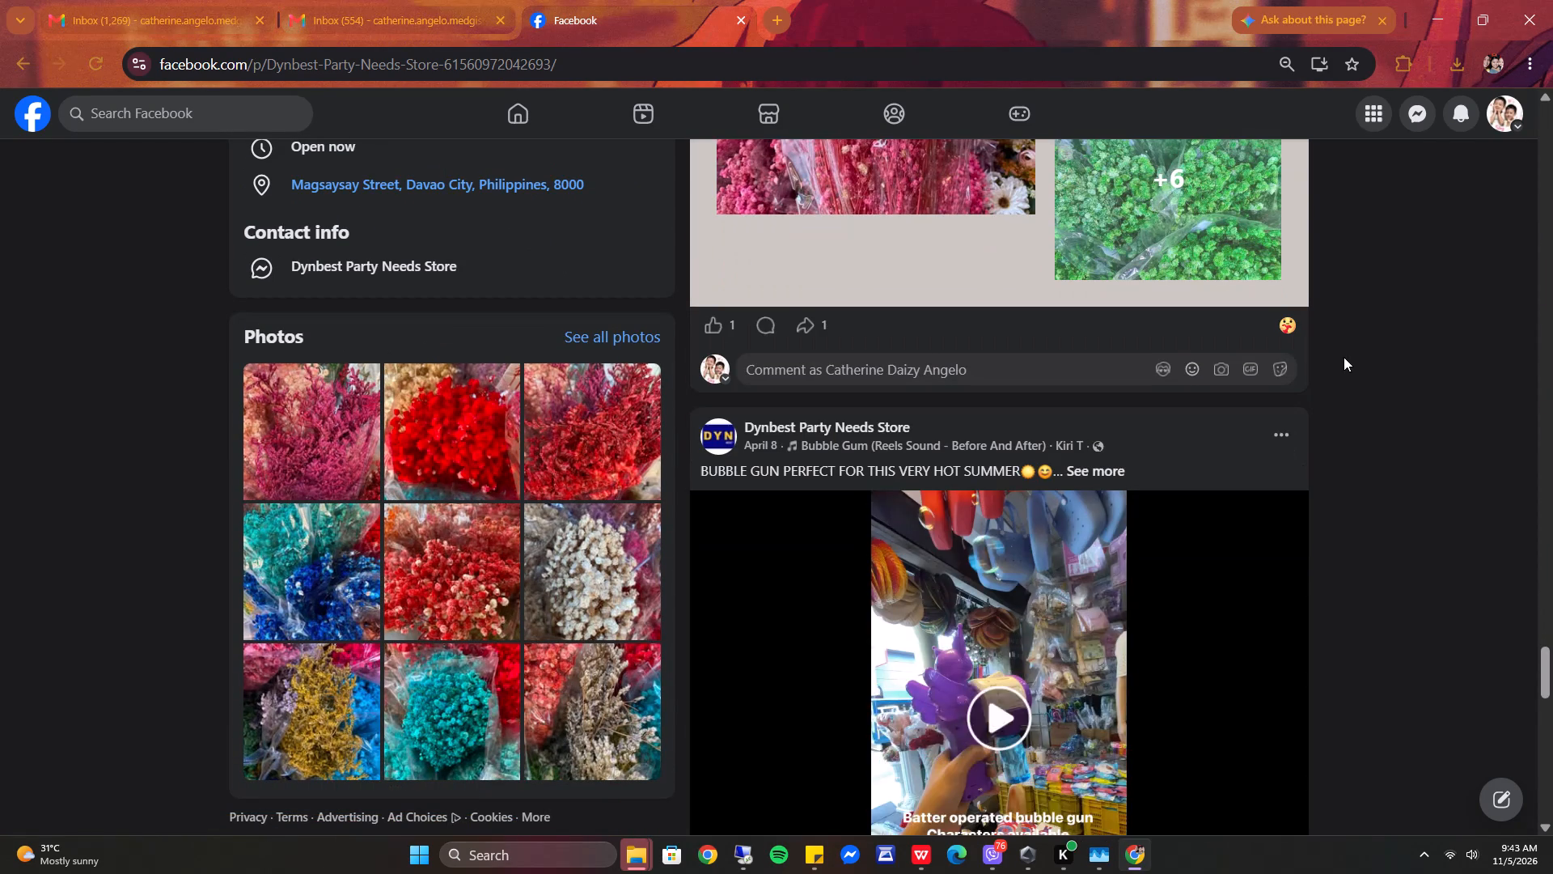
scroll(1342, 355, down, 2)
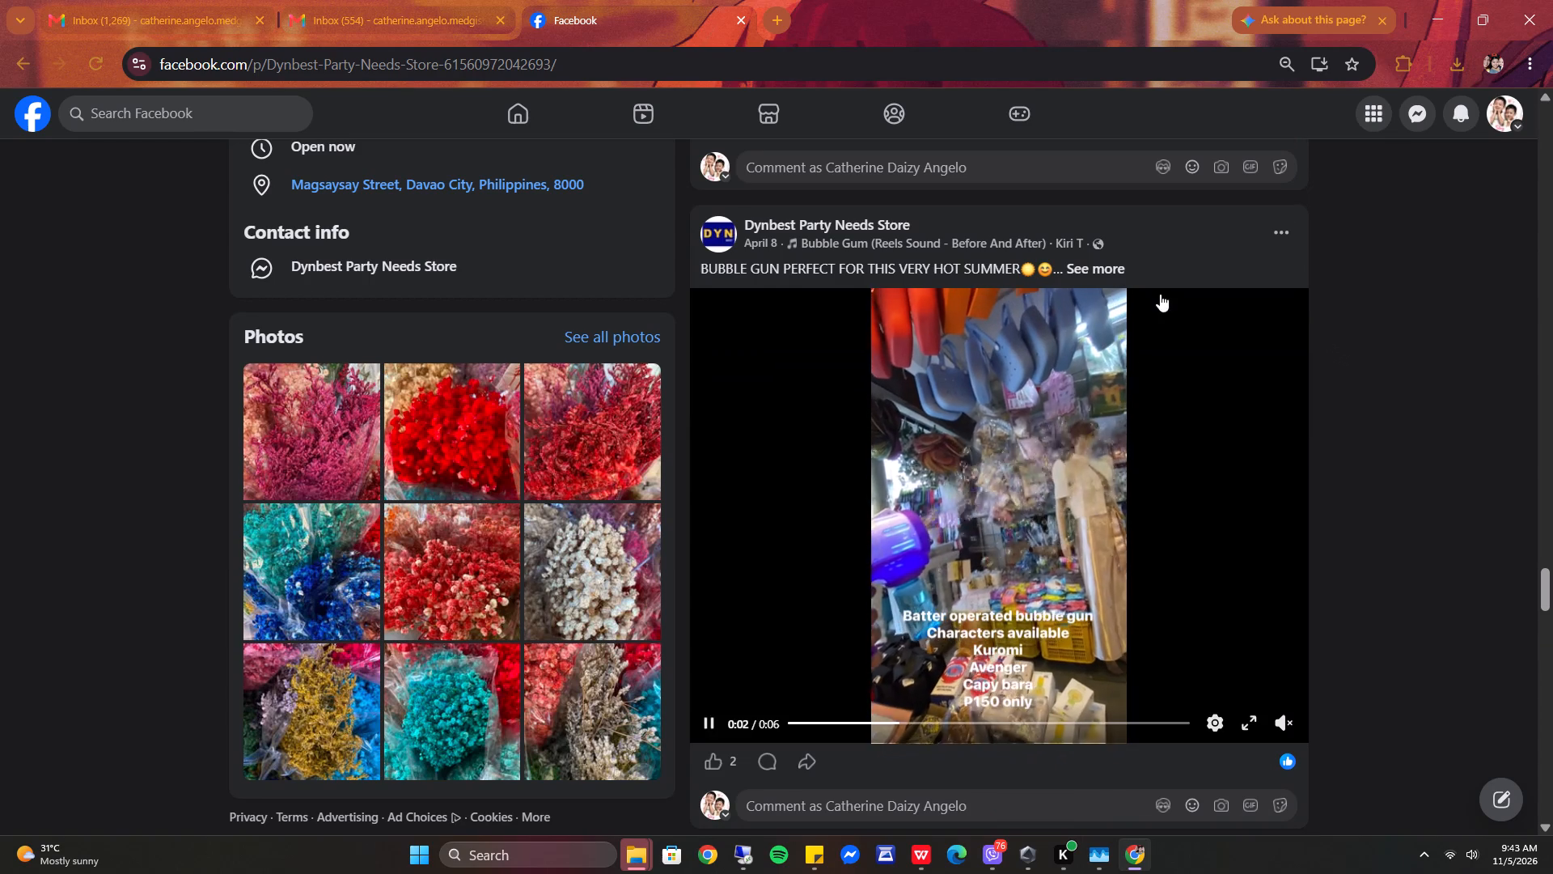
scroll(1064, 643, down, 5)
scroll(1001, 626, up, 9)
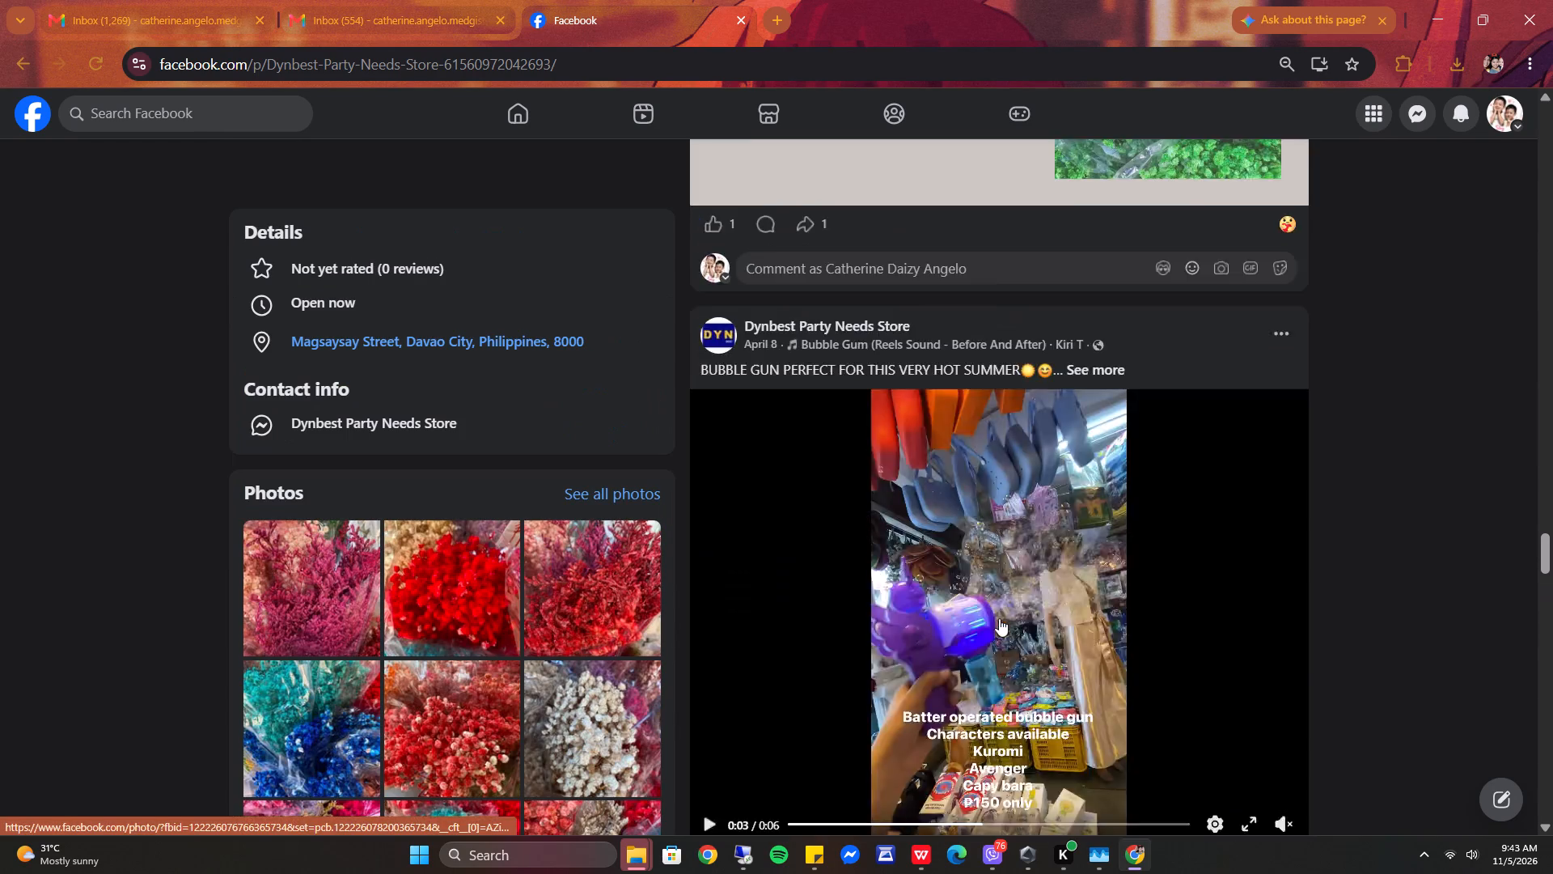
scroll(999, 618, up, 4)
scroll(362, 439, up, 20)
scroll(362, 439, up, 20)
scroll(362, 439, up, 2)
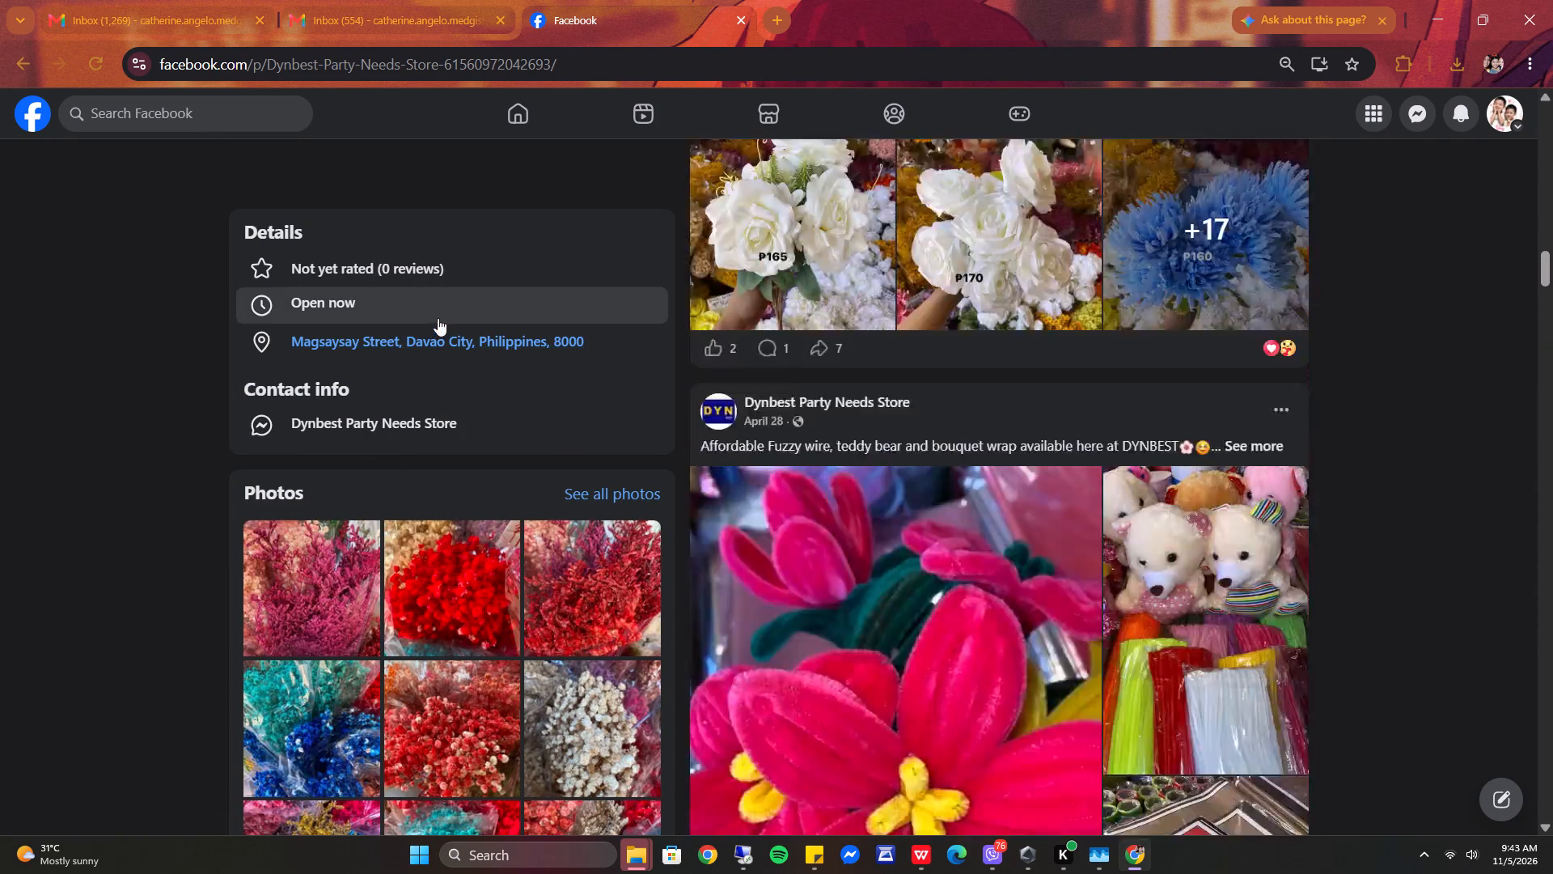
scroll(438, 318, up, 20)
scroll(438, 318, up, 13)
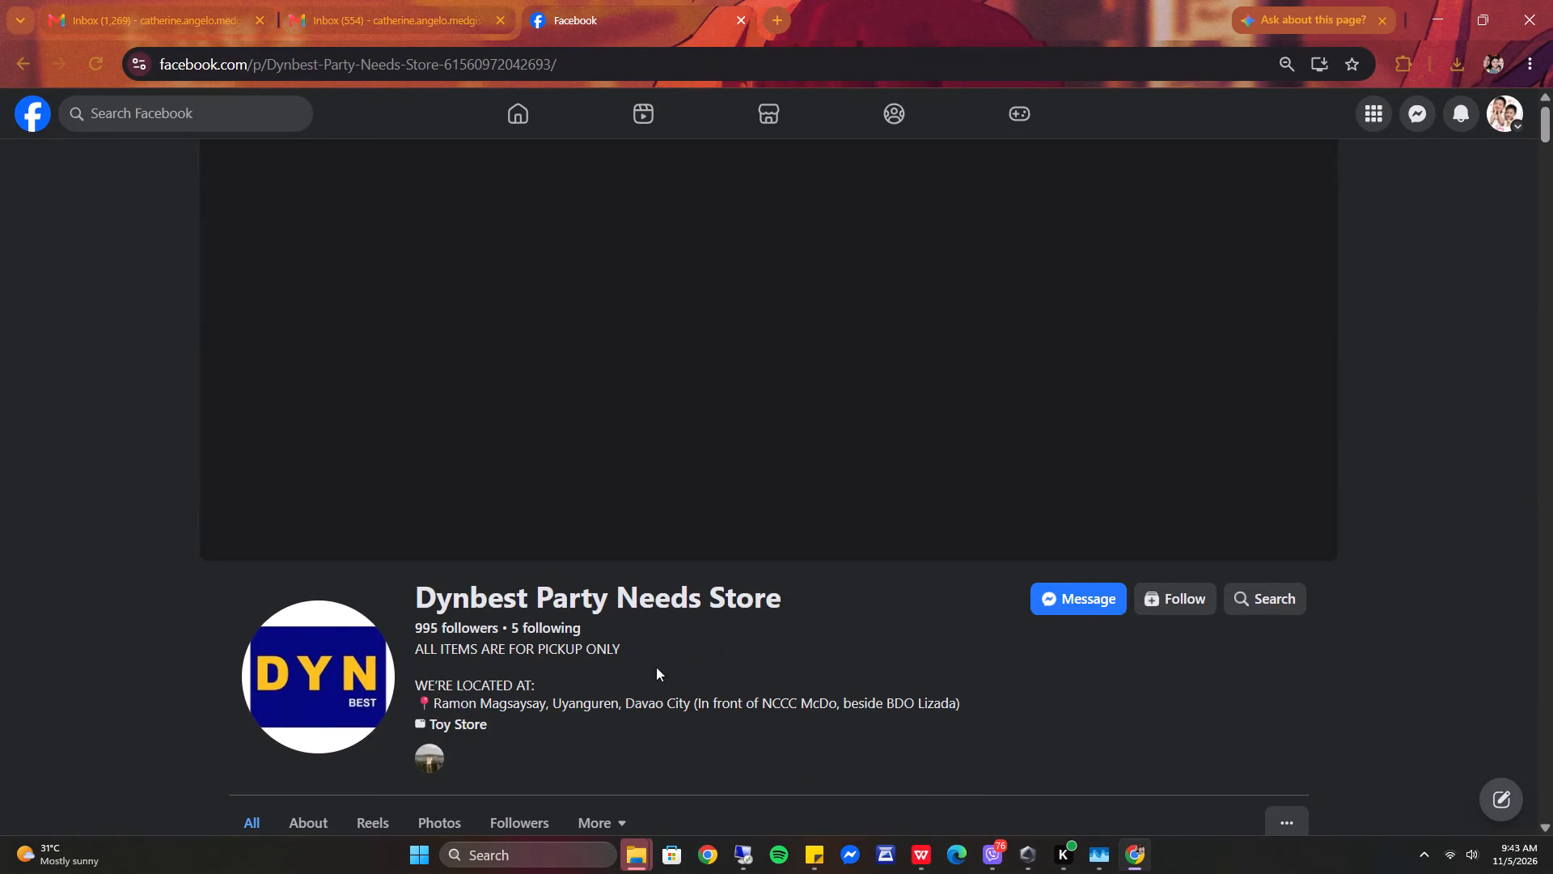
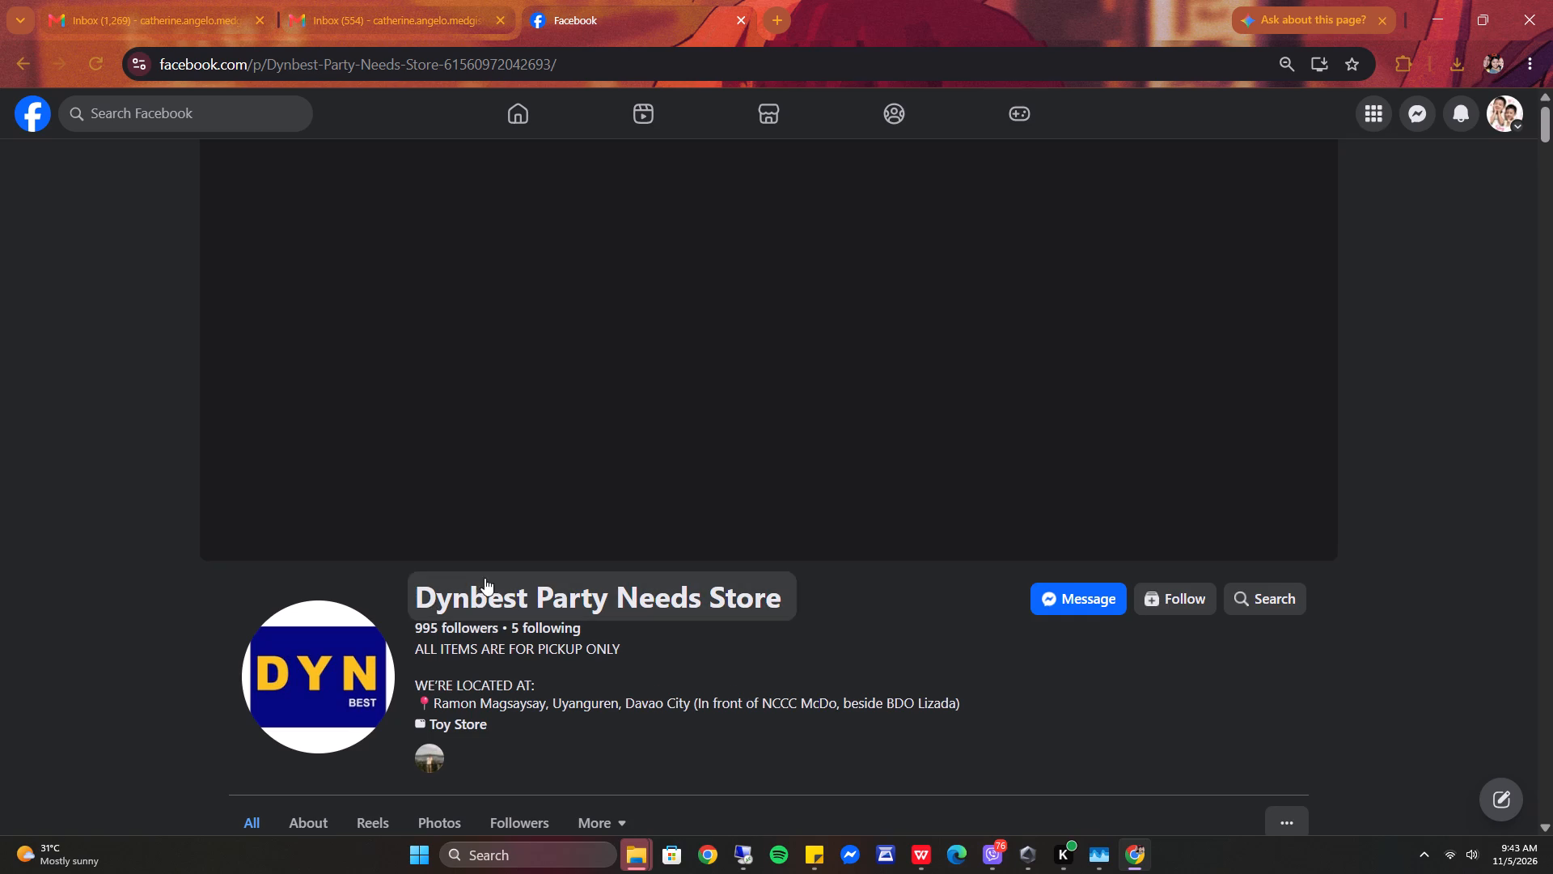
Try to select the store name Dynbest Party Needs Store in the header of its Facebook page in Chrome.
drag(485, 578, 812, 565)
click(600, 594)
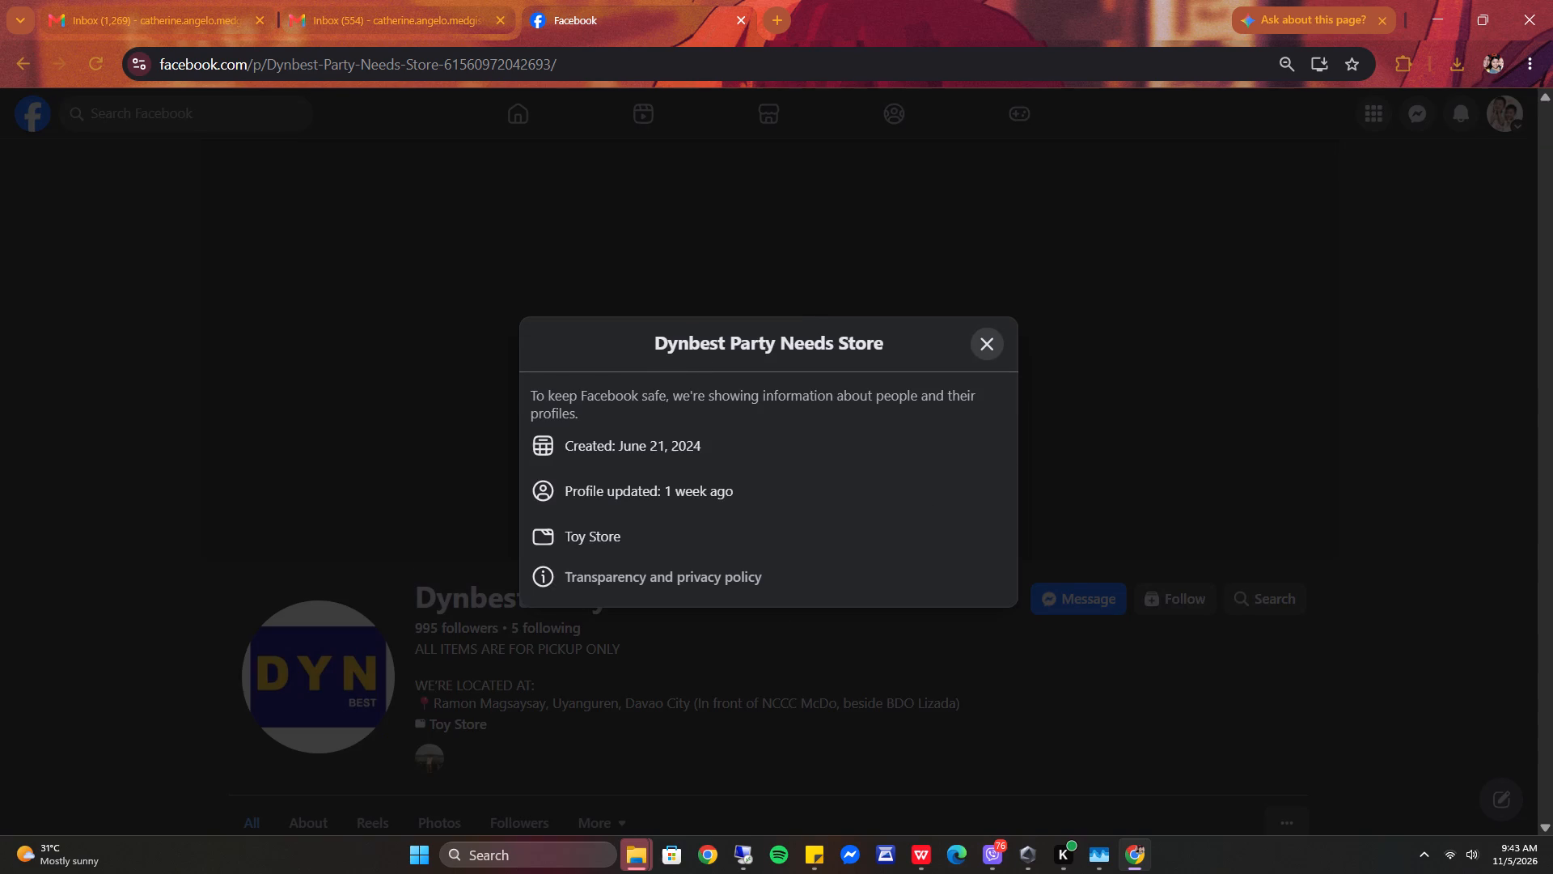
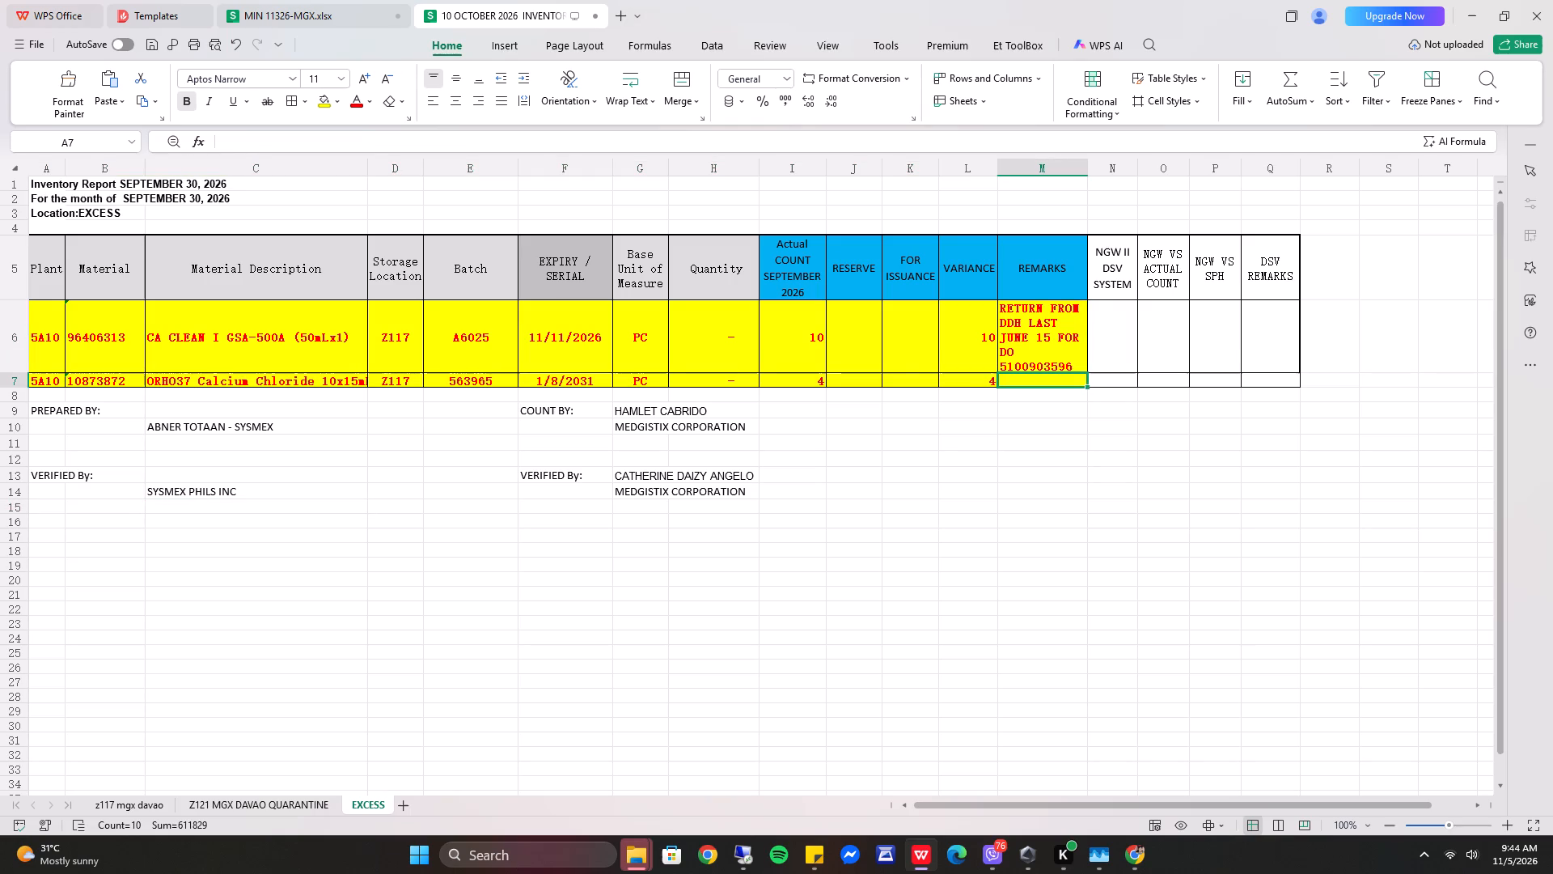
text(ret)
key(Return)
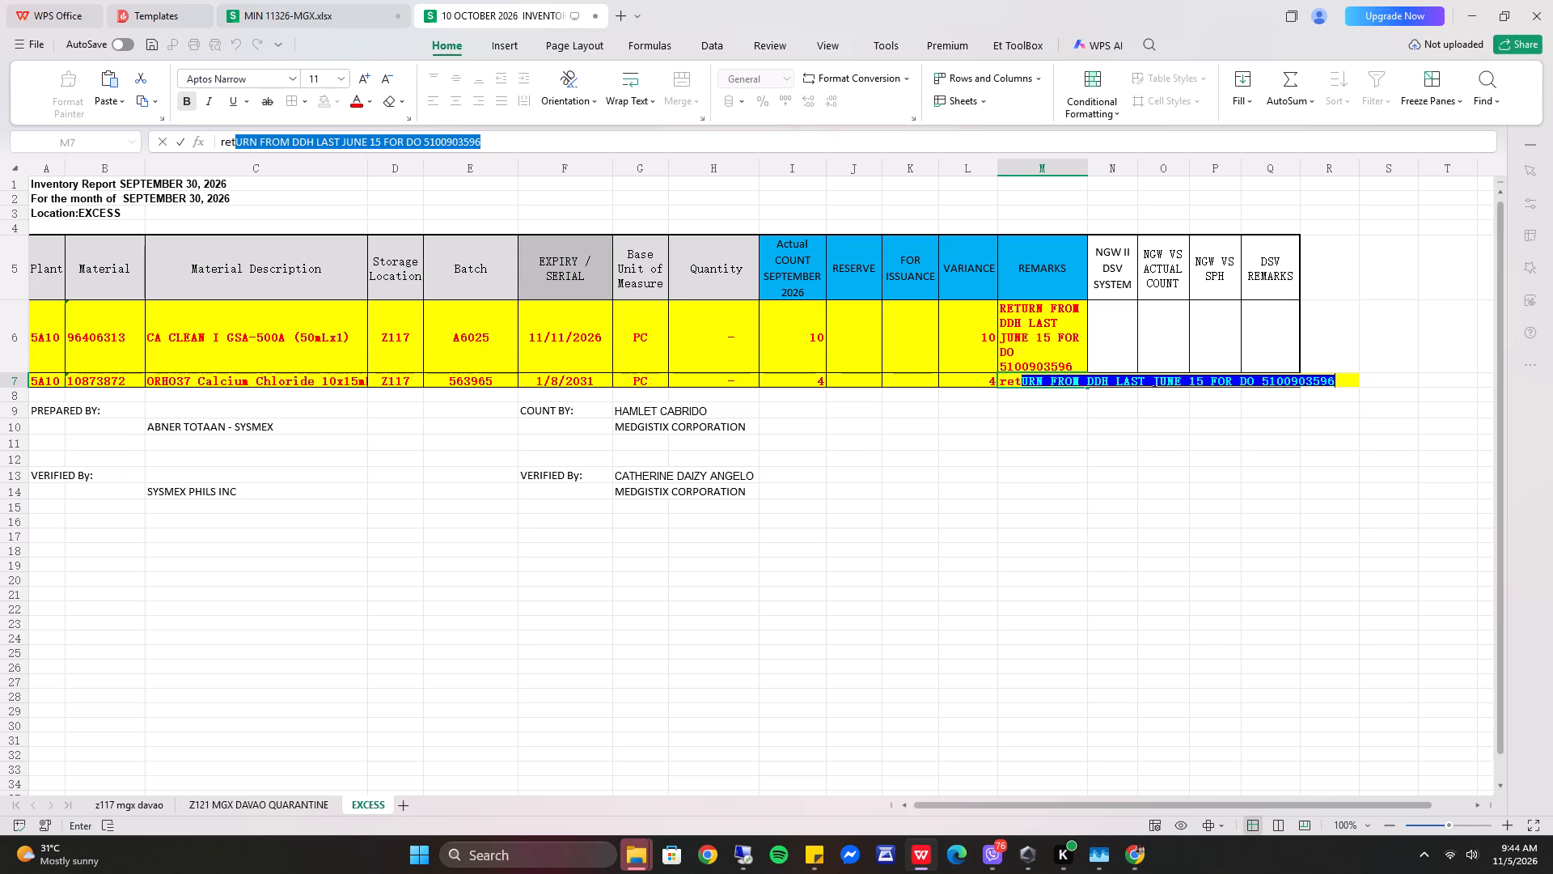
click(1028, 326)
click(962, 514)
Set the actual count of the Calcium Chloride item in row 7 to 1.
click(802, 374)
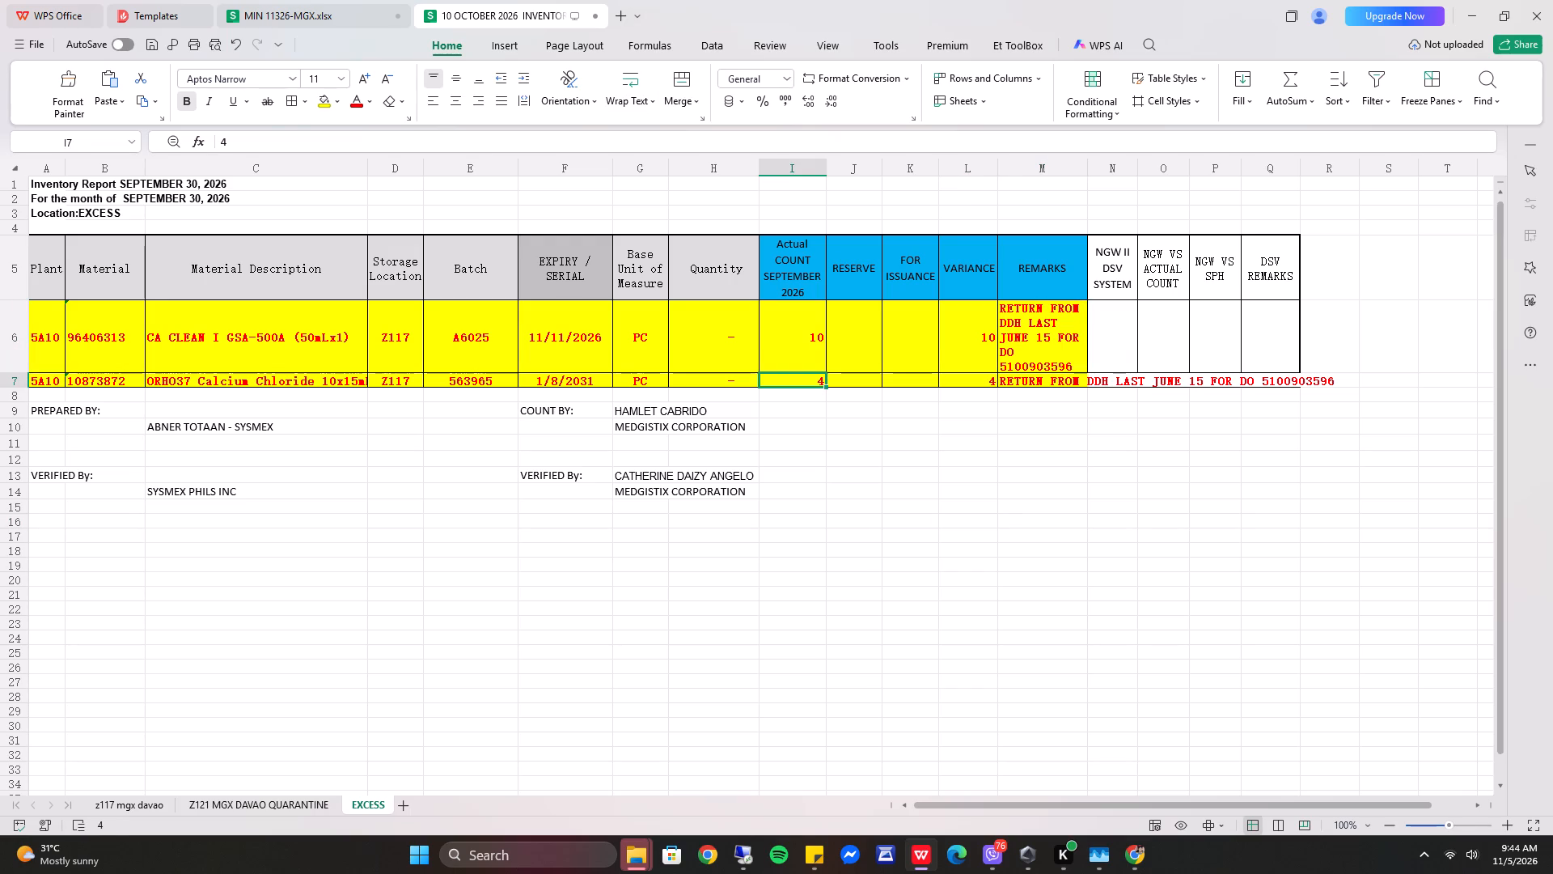
key(1)
click(1009, 435)
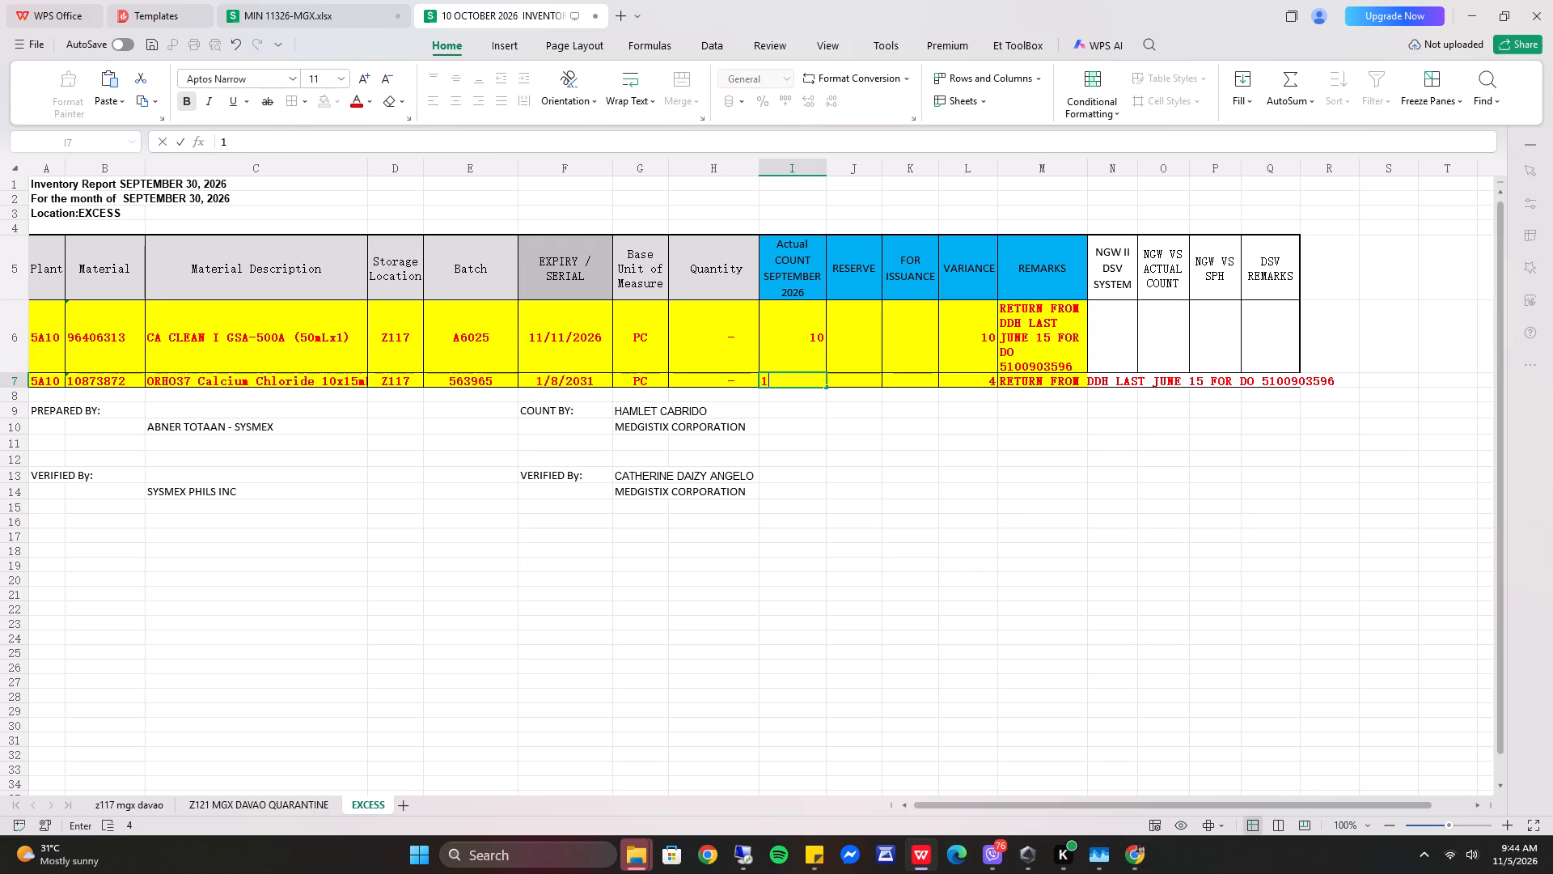
right_click(1041, 412)
click(1015, 435)
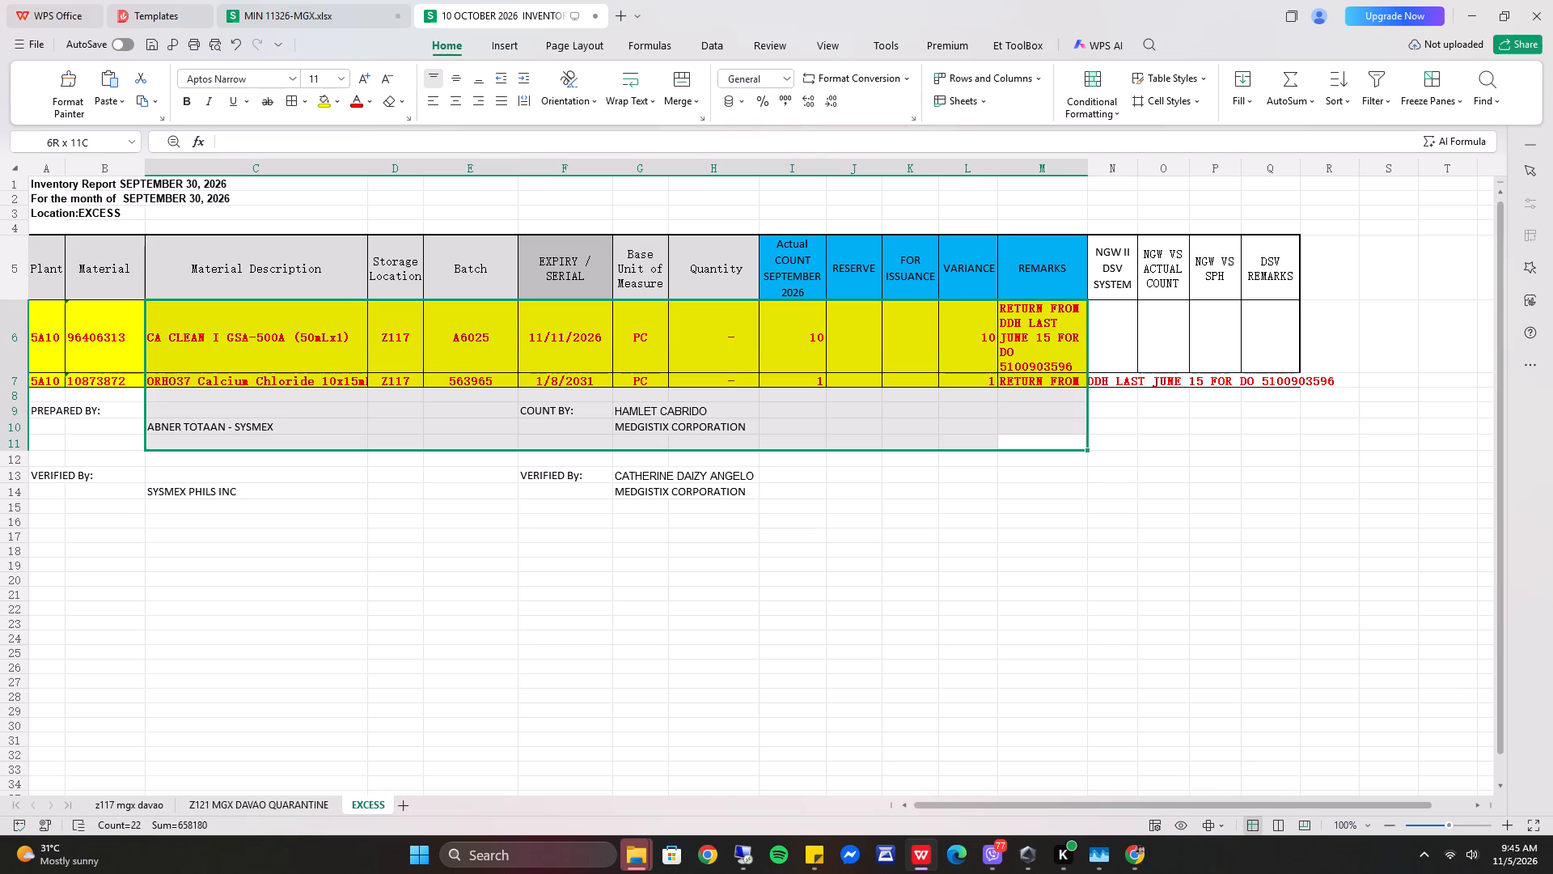
click(1072, 413)
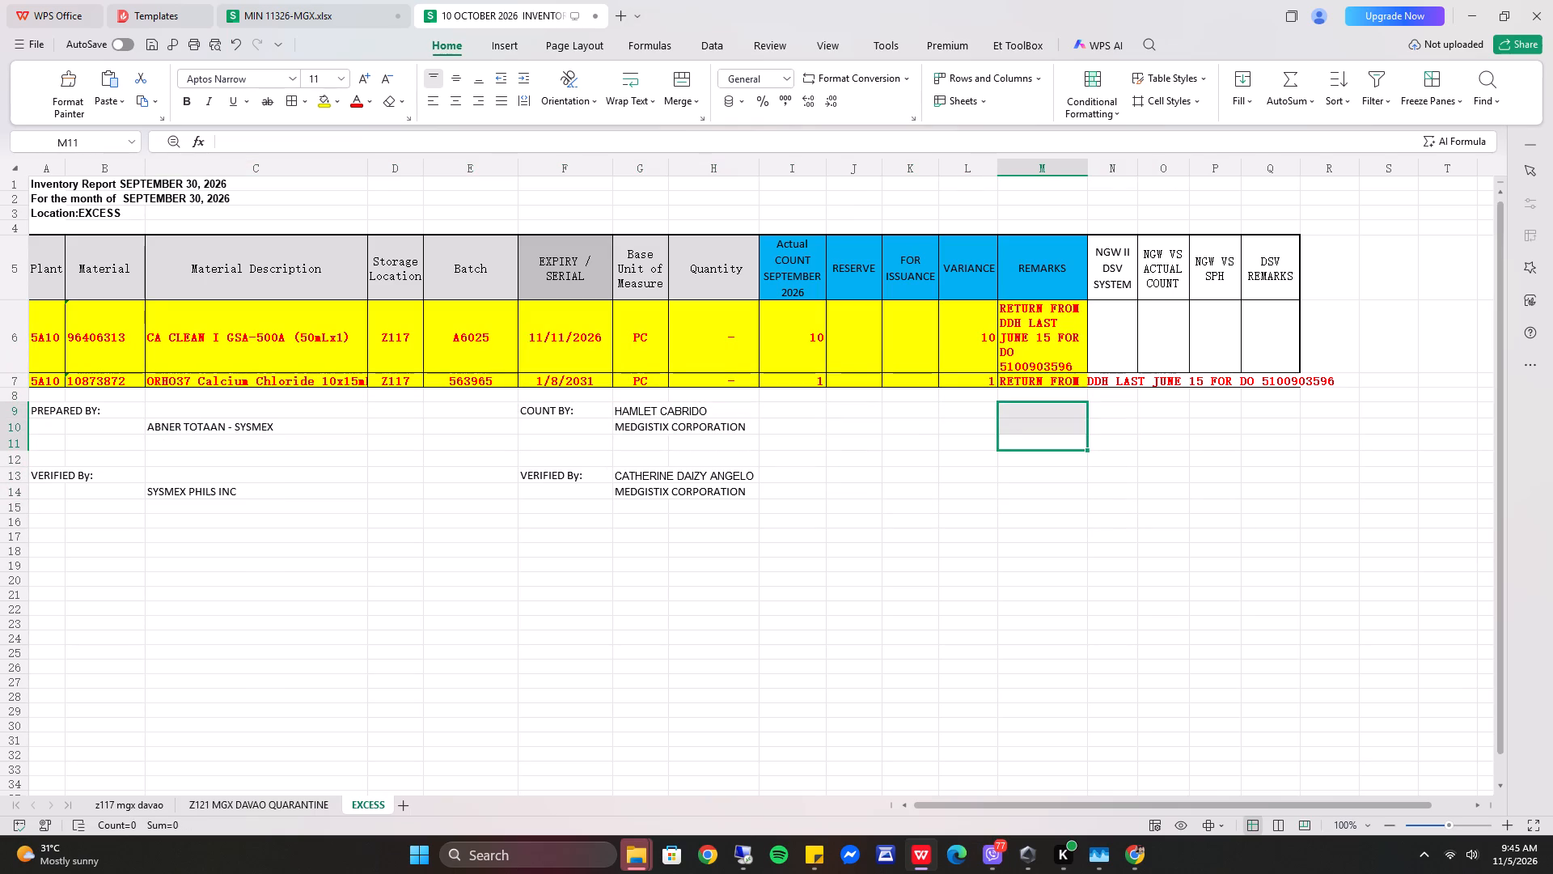
Wrap the text of the Calcium Chloride item's remark in row 7.
click(1041, 375)
click(637, 79)
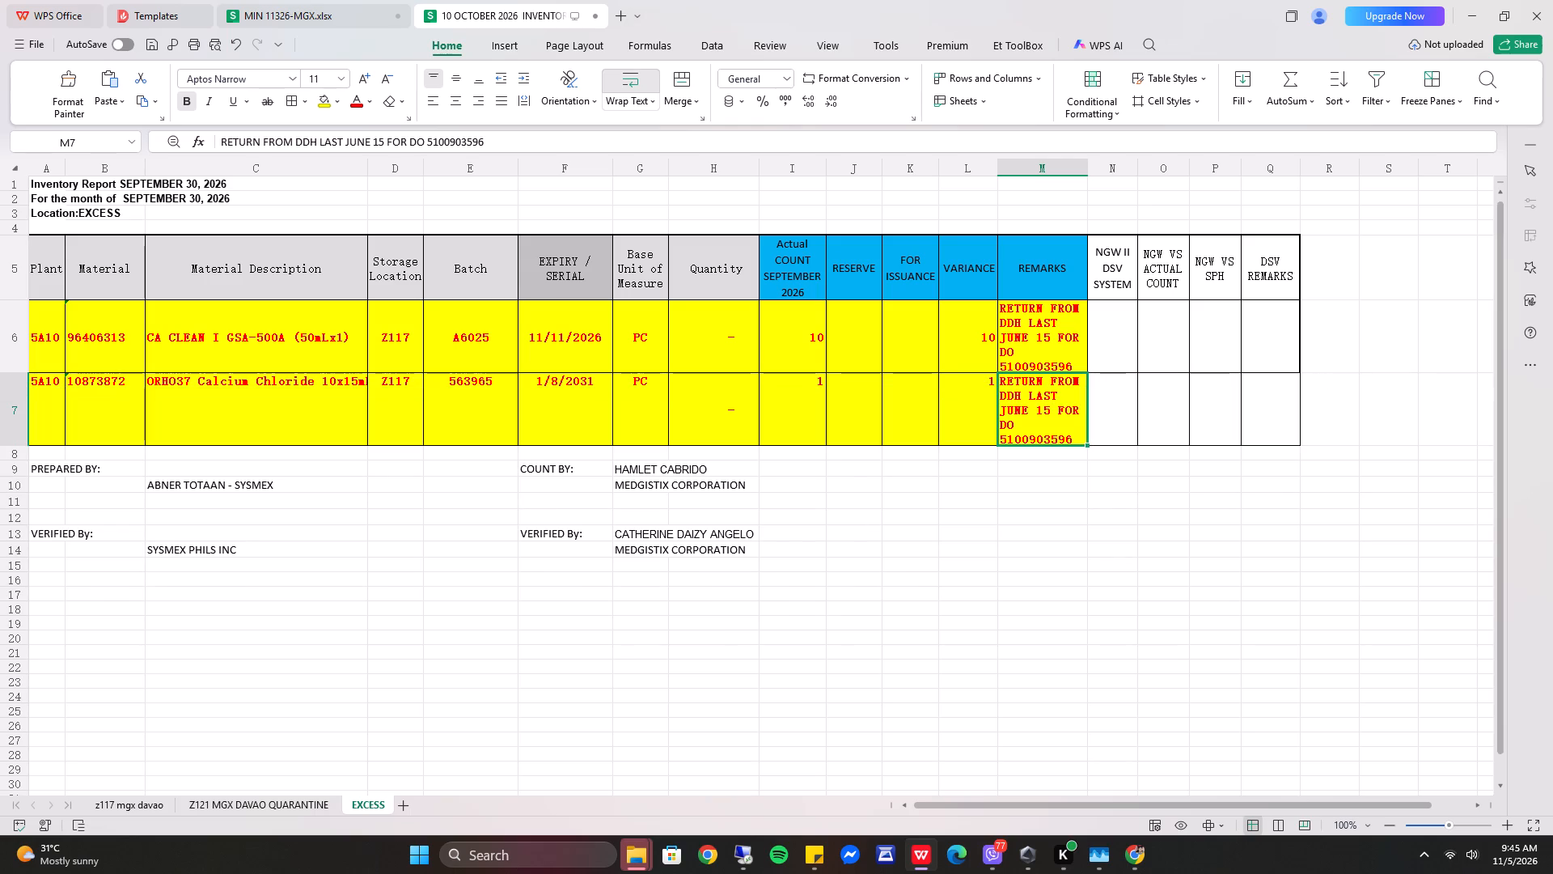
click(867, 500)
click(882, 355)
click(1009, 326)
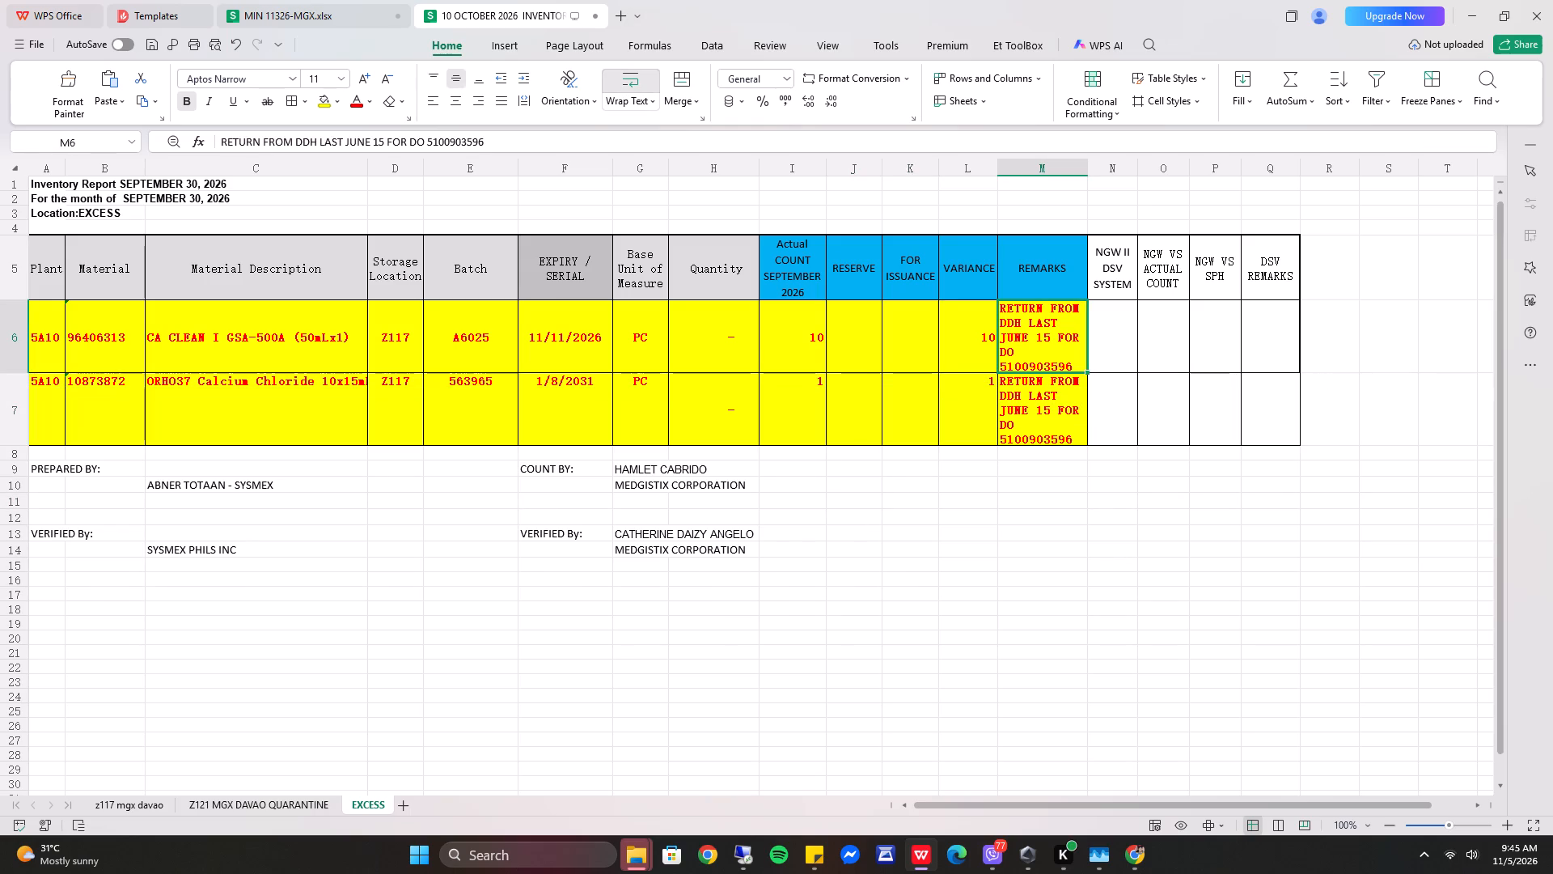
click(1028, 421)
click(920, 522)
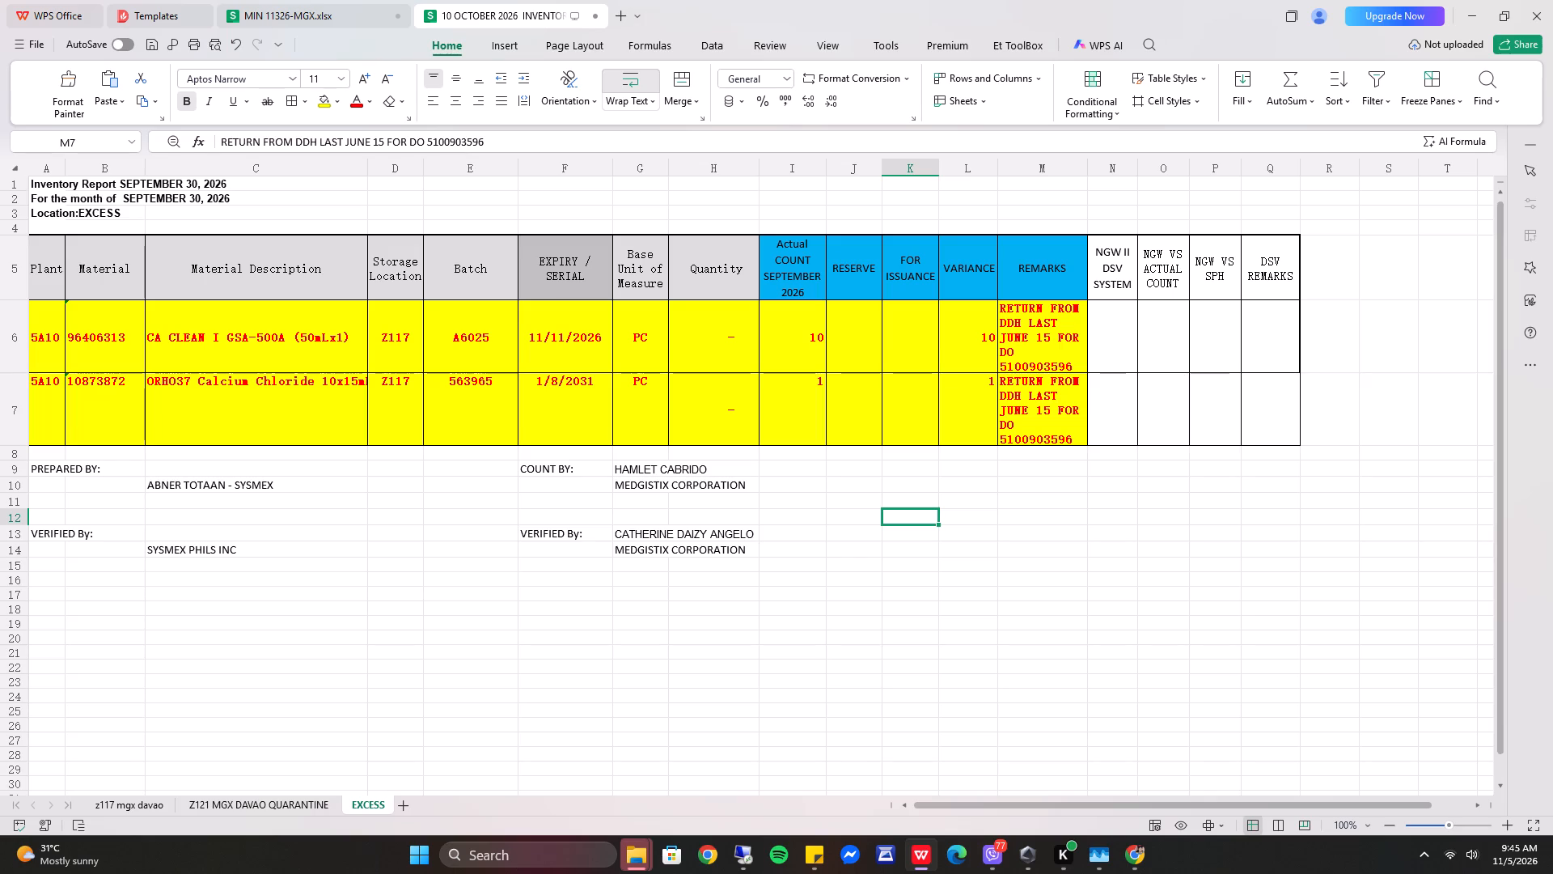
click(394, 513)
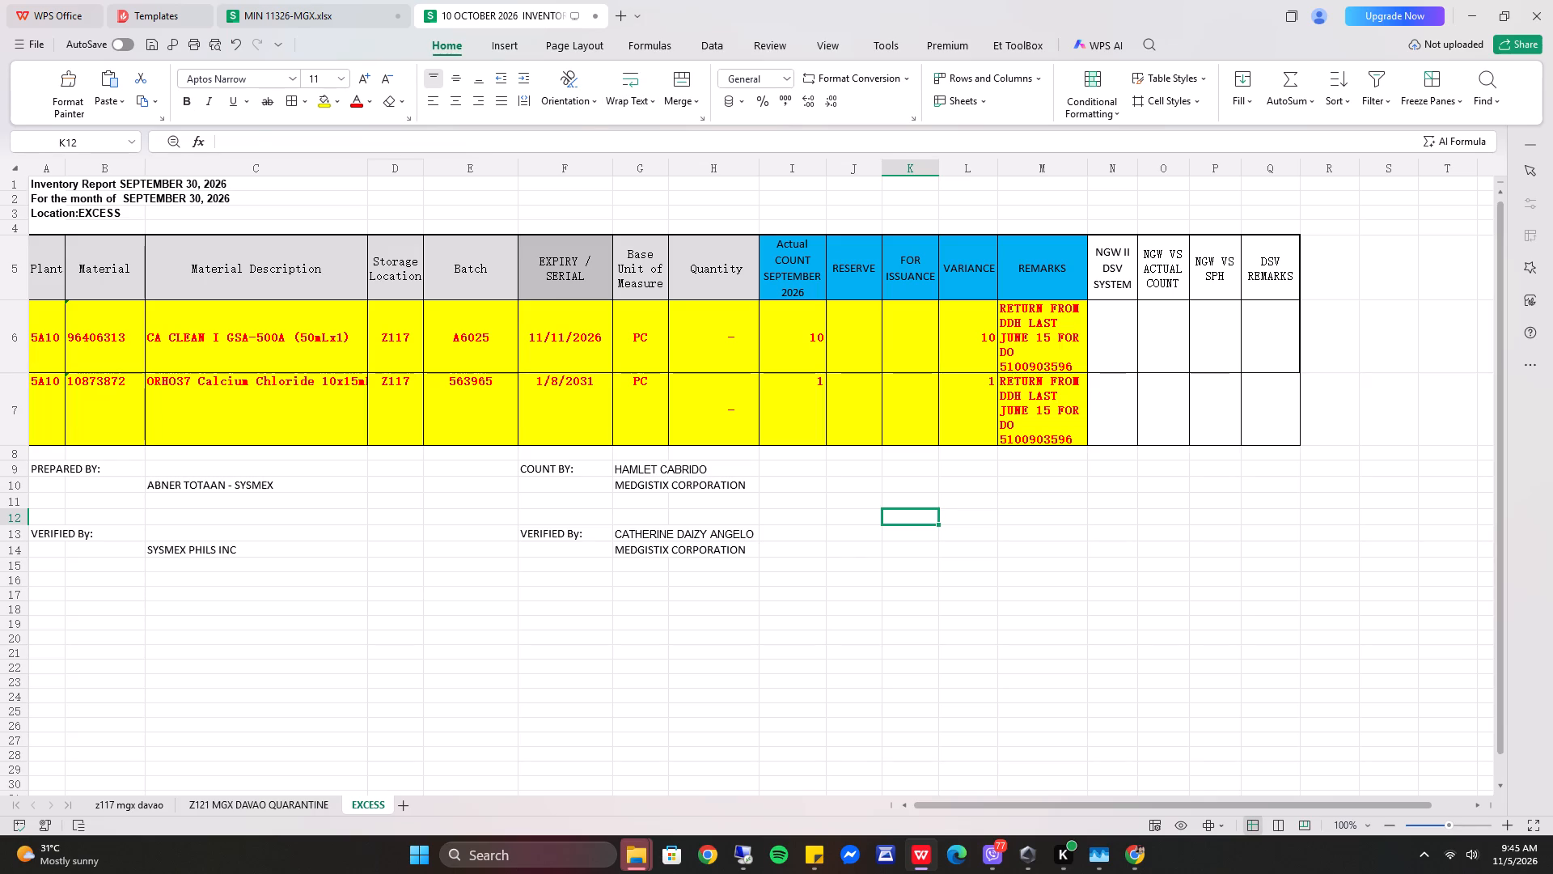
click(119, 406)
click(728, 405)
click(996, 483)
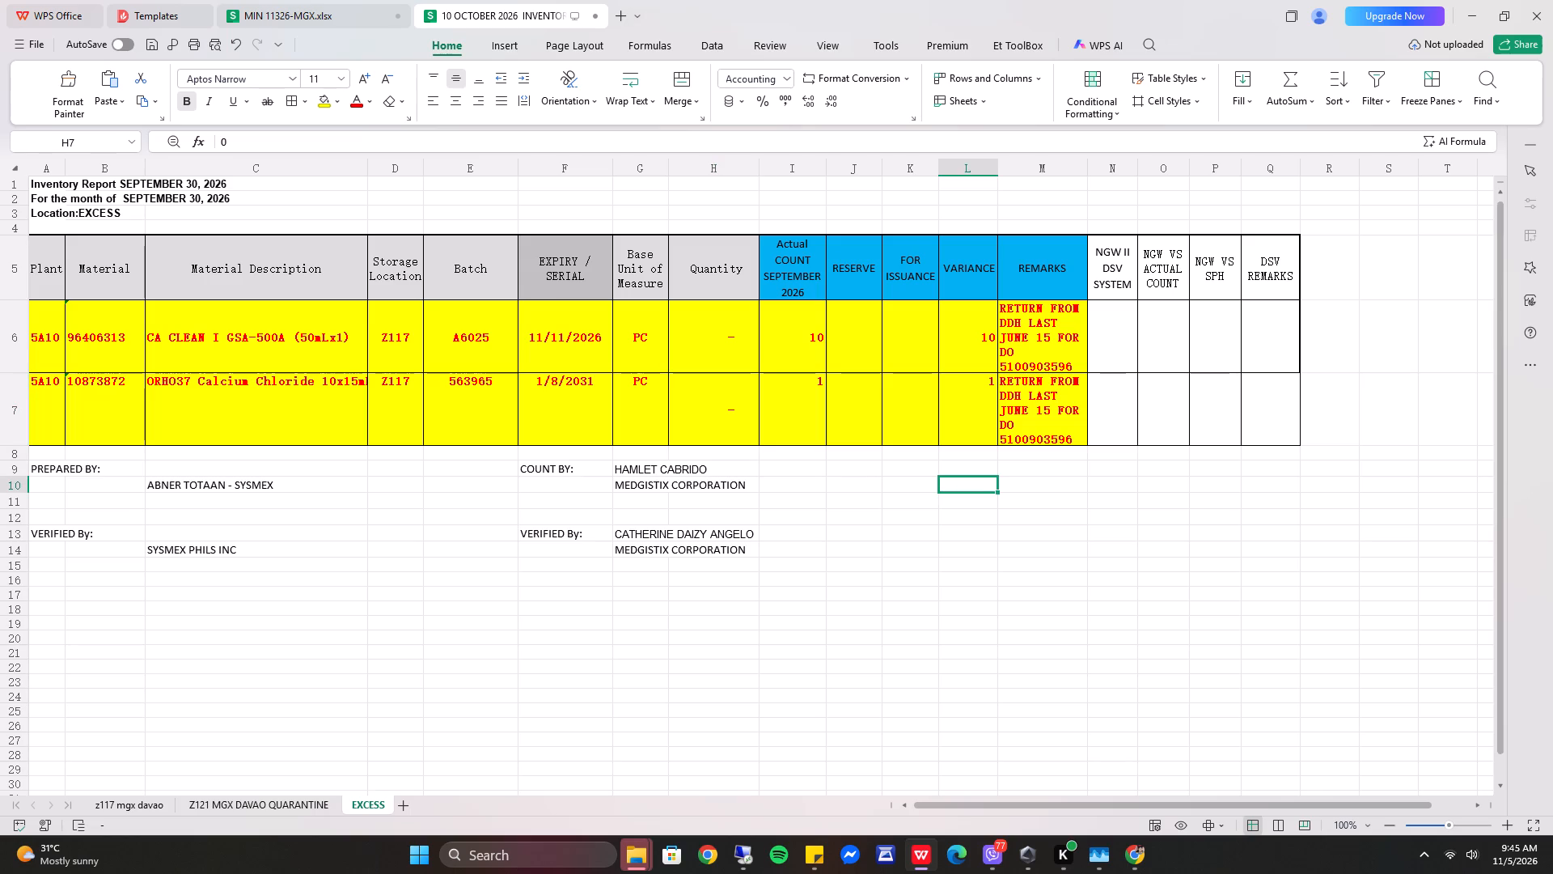
Capture a screenshot of the EXCESS inventory report from its title lines through the signatory block, including the DSV Remarks column.
key(Print)
drag(35, 176, 38, 194)
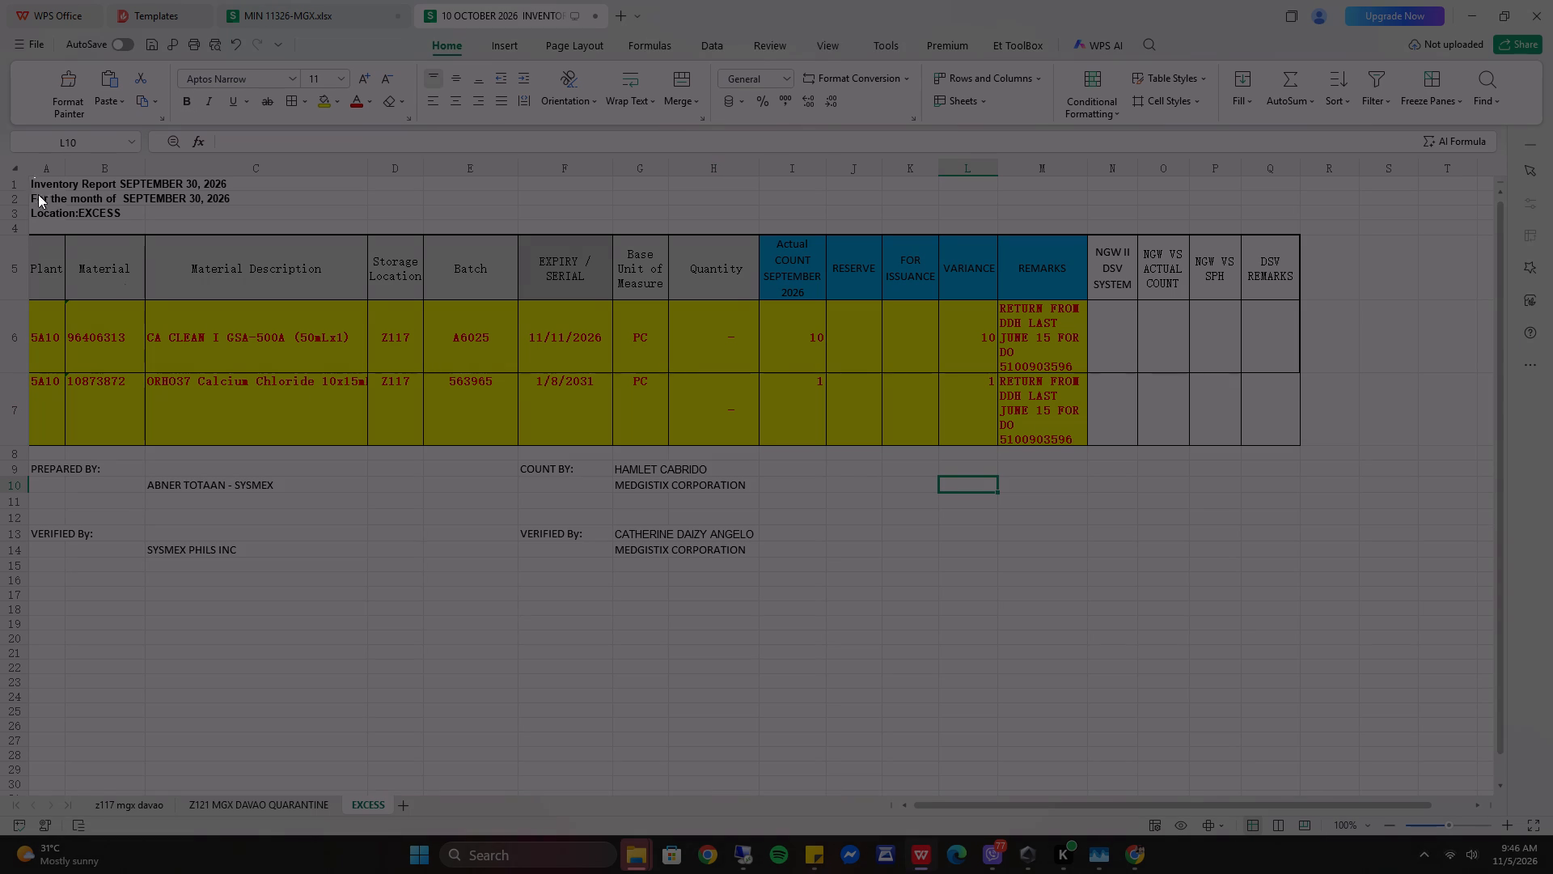
drag(38, 194, 1292, 563)
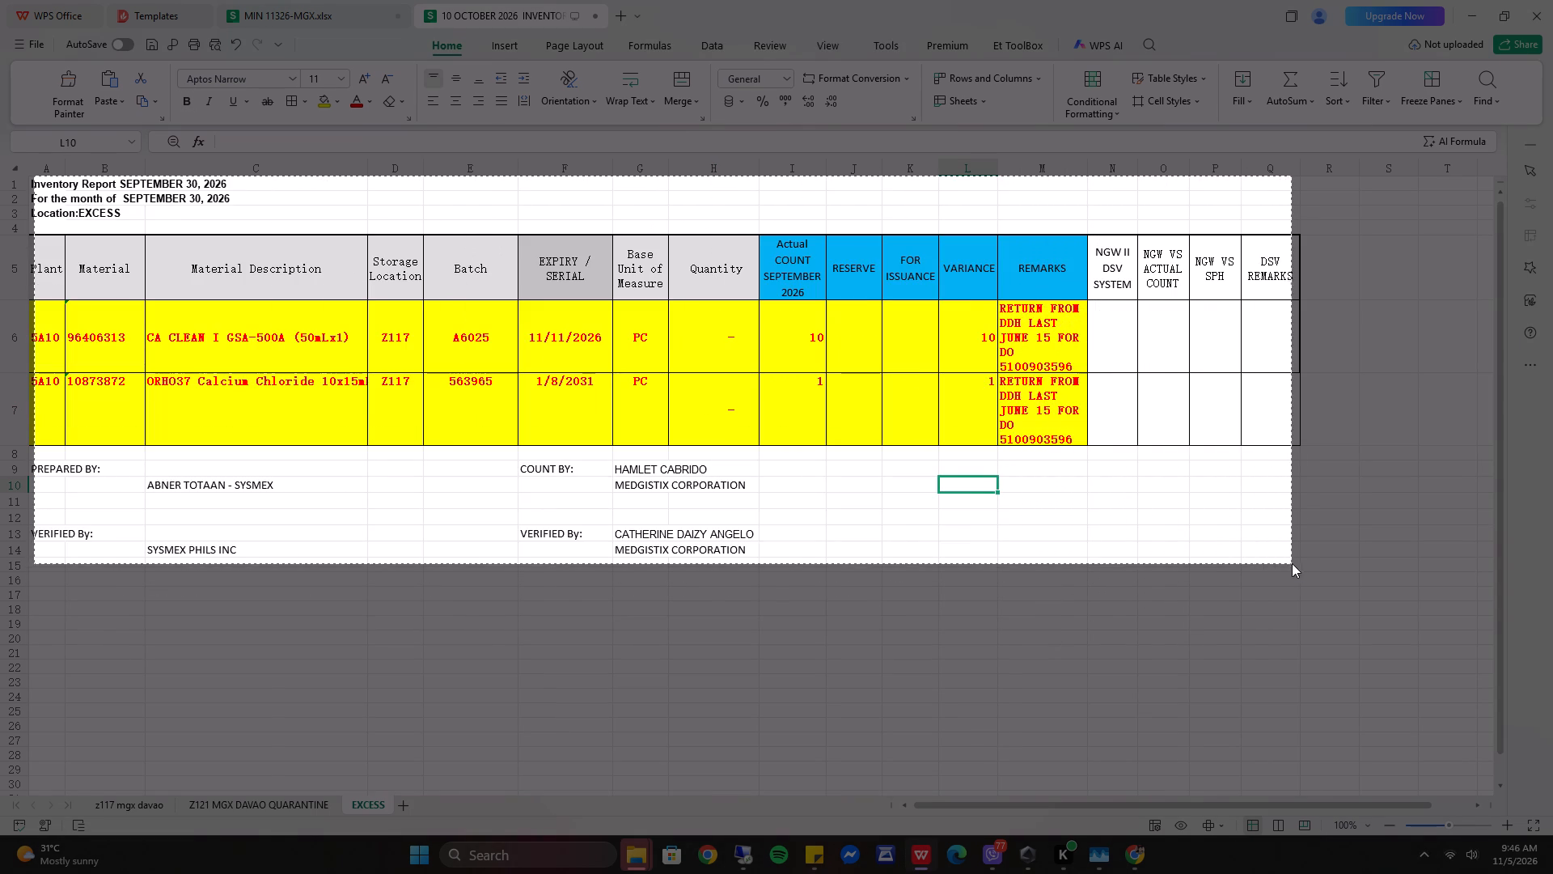
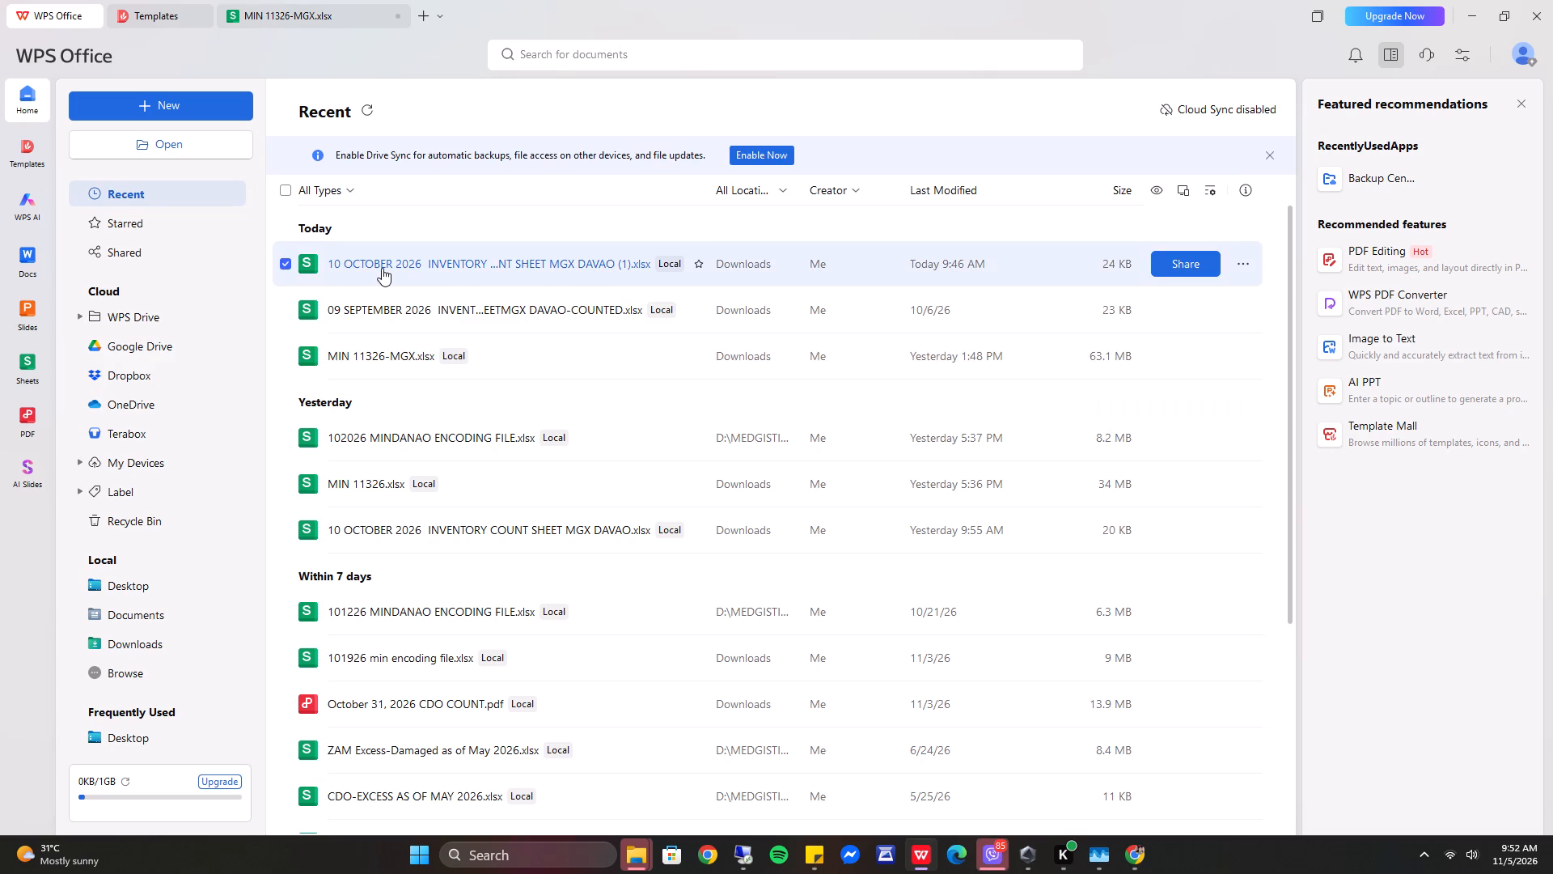
Reopen the October 2026 inventory count sheet workbook for MGX Davao, the copy marked (1), from the recent files.
click(382, 268)
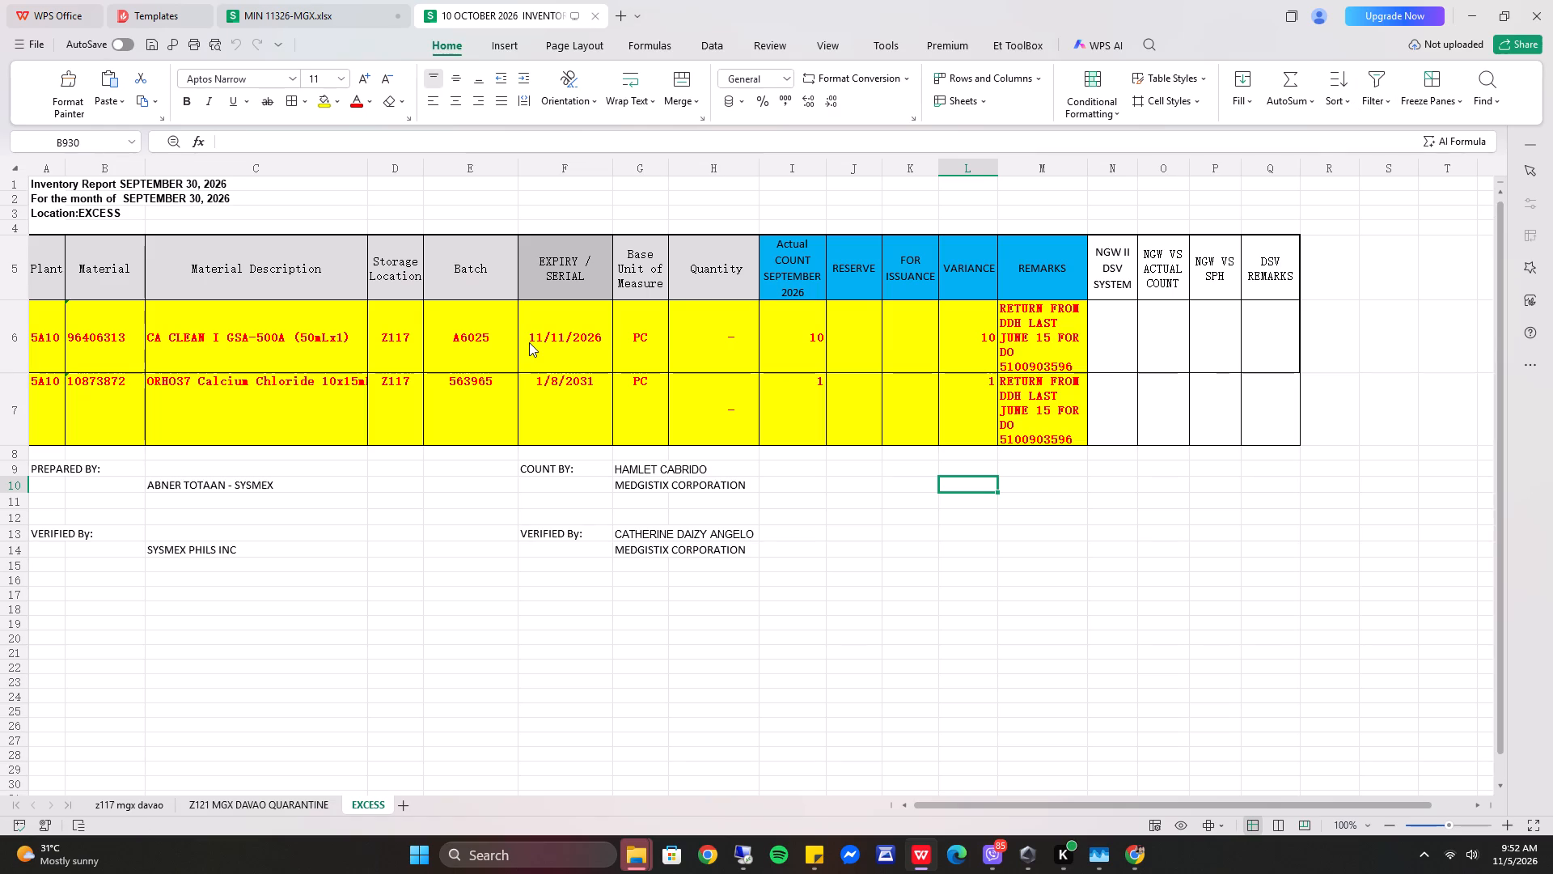
Select the Plant cell of the Calcium Chloride item in row 7 of the EXCESS sheet.
click(827, 497)
click(776, 386)
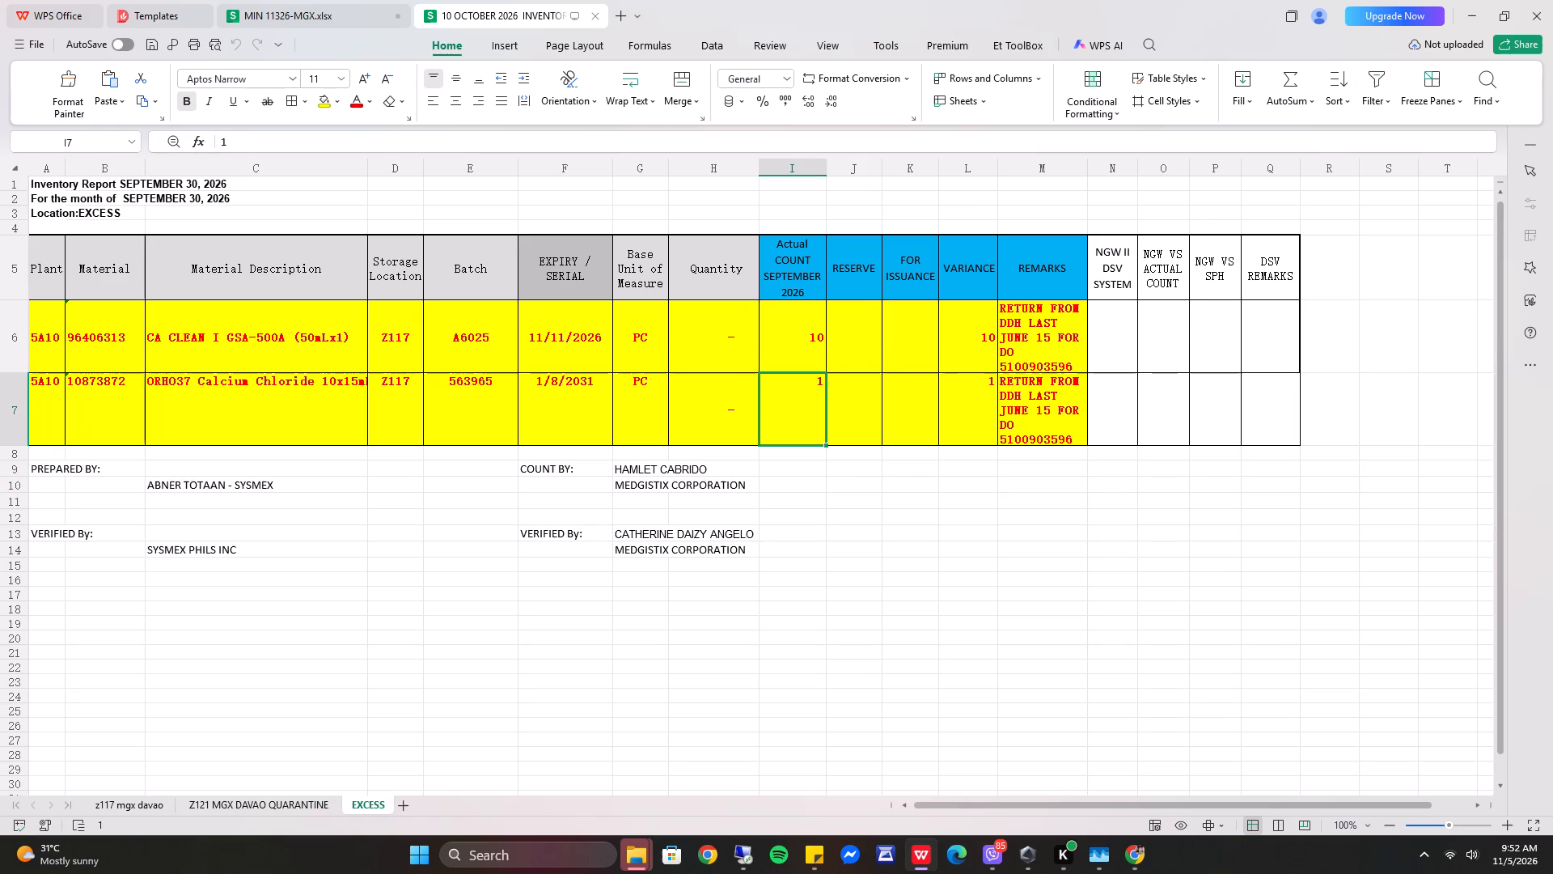
click(0, 322)
click(62, 412)
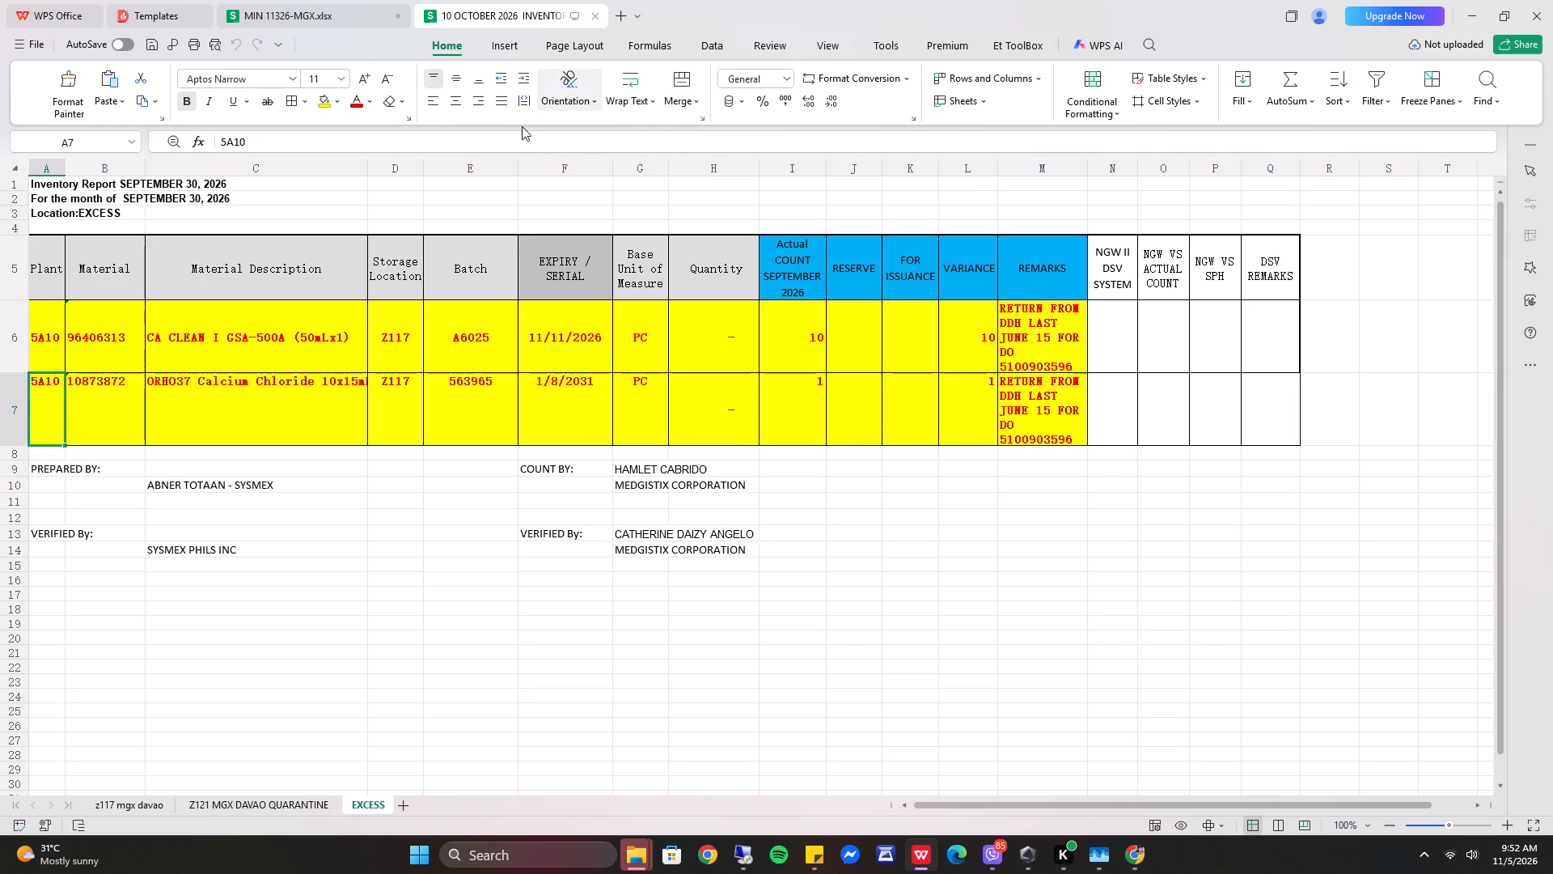
Capture a screenshot of the EXCESS inventory report, from its title through both item rows to the Verified By signature block.
key(Print)
drag(26, 176, 1334, 575)
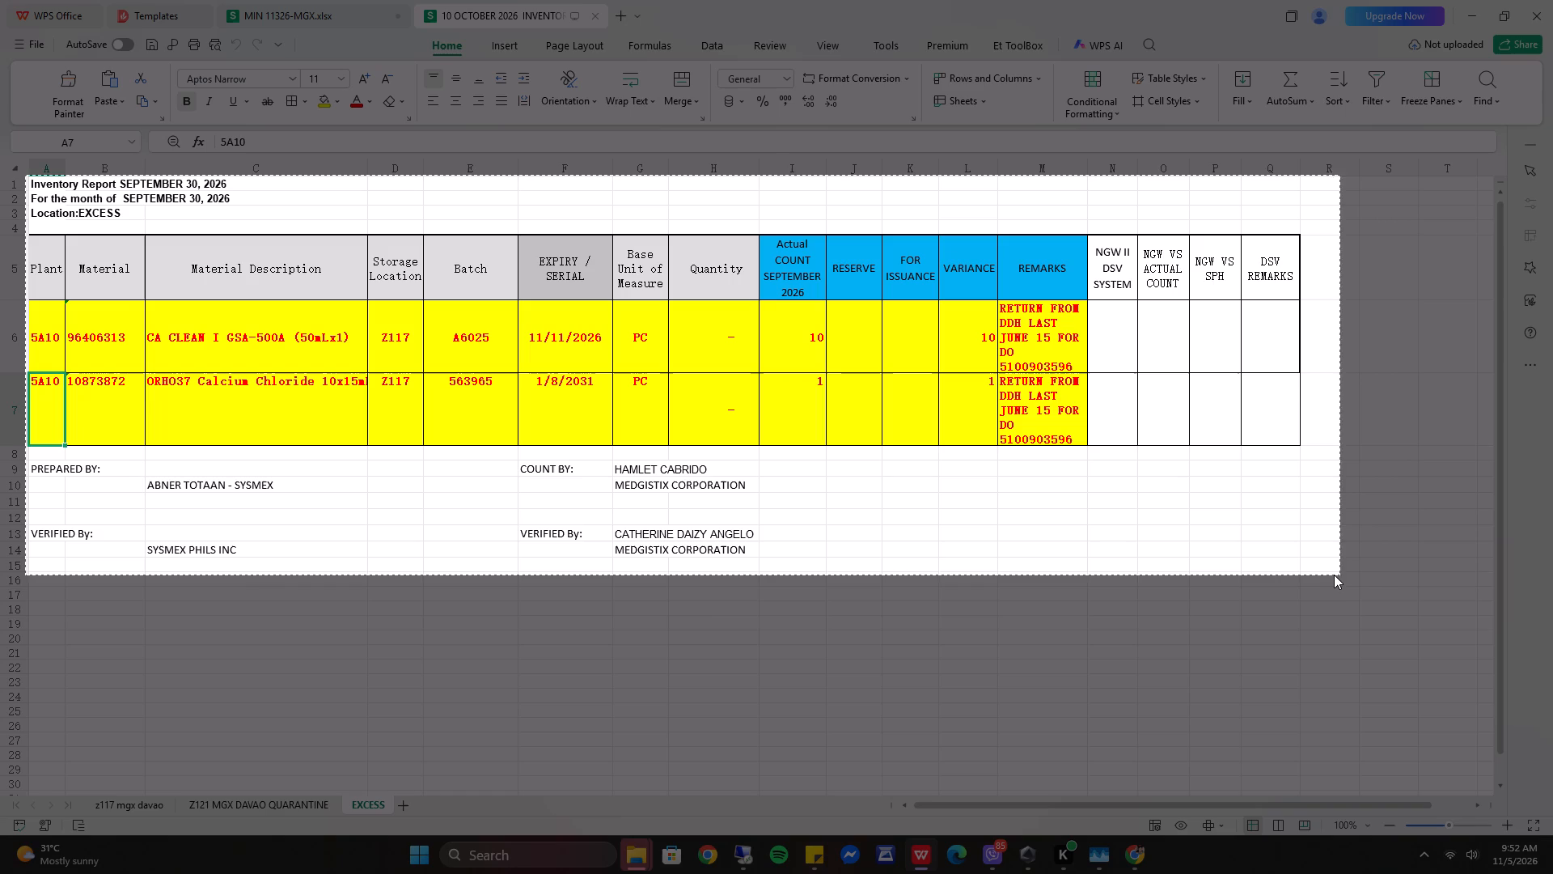
drag(1334, 575, 1318, 575)
click(493, 620)
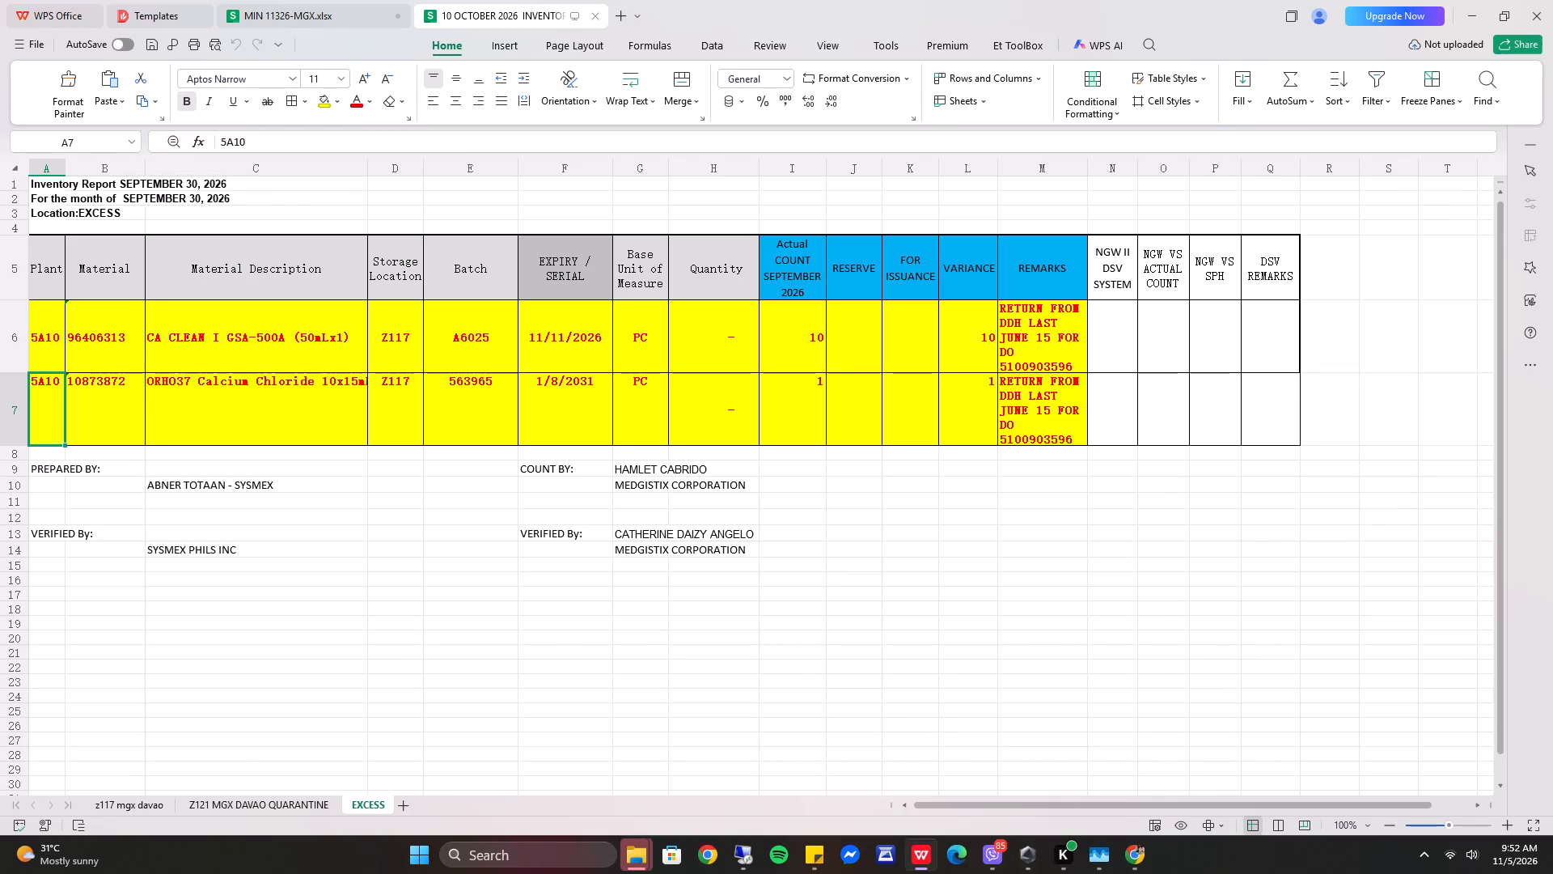
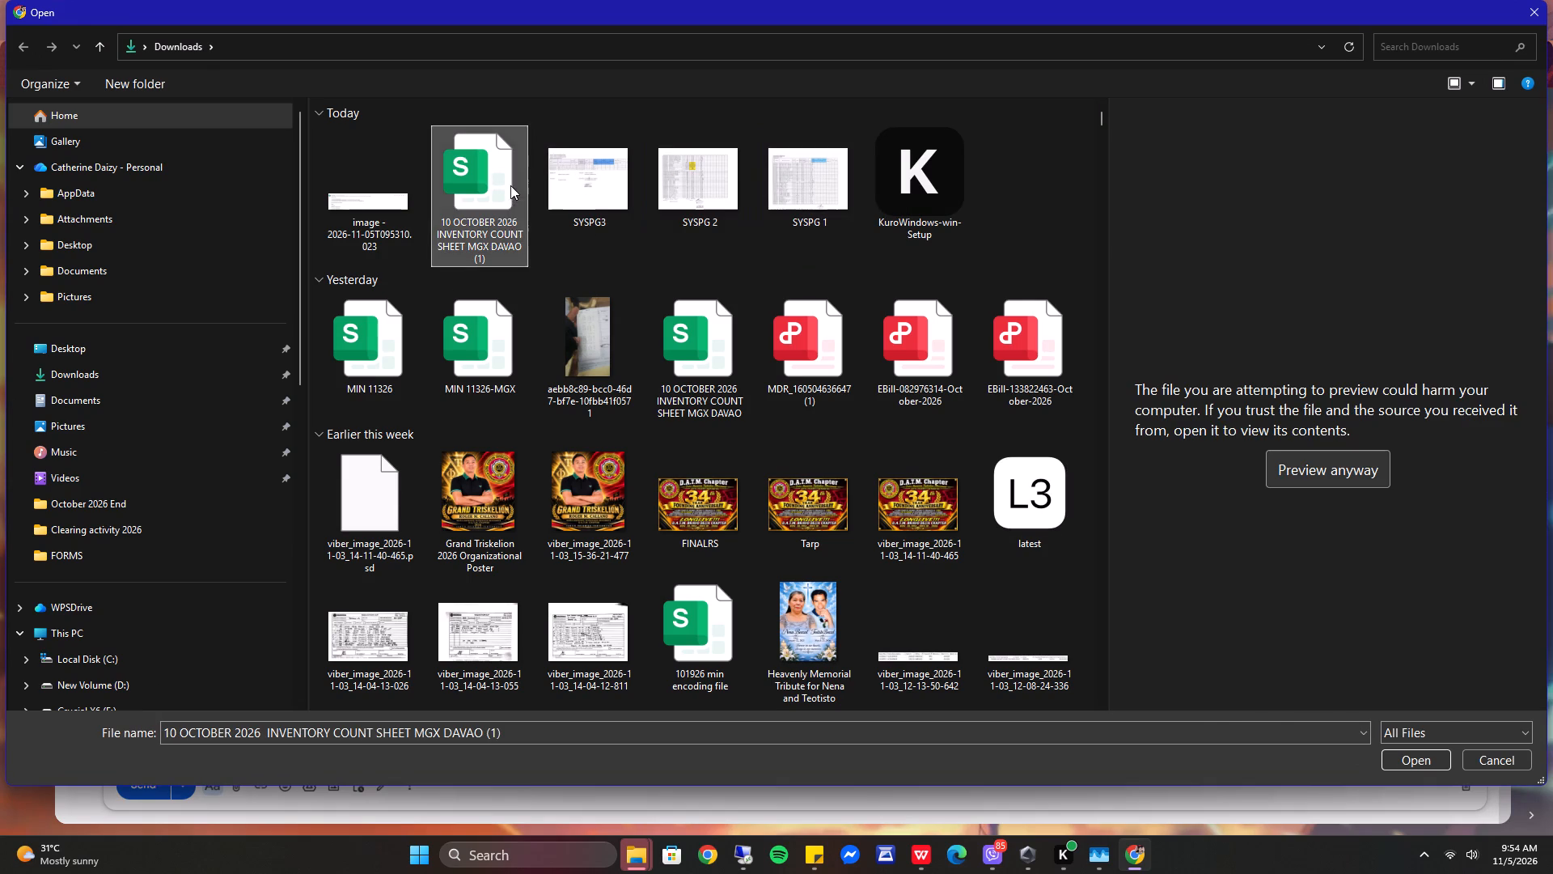
Try to rename the inventory count sheet workbook ending in (1) as "10 OCTOBER 2026 INVENTORY COUNT SHEET MGX DAVAO ENCODED.".
key(F2)
click(505, 256)
key(BackSpace)
key(BackSpace)
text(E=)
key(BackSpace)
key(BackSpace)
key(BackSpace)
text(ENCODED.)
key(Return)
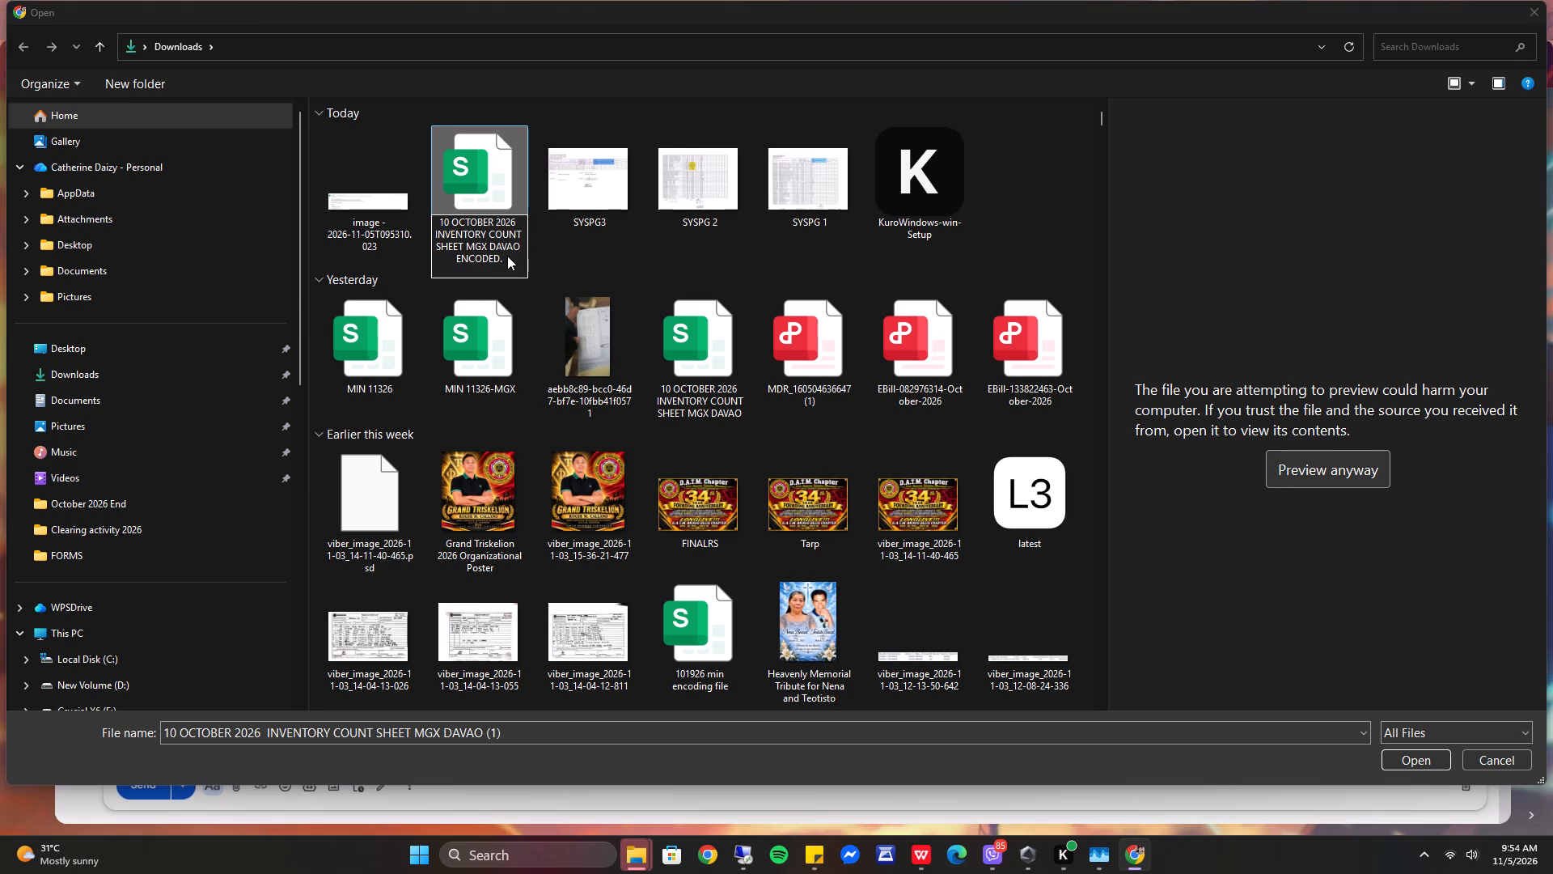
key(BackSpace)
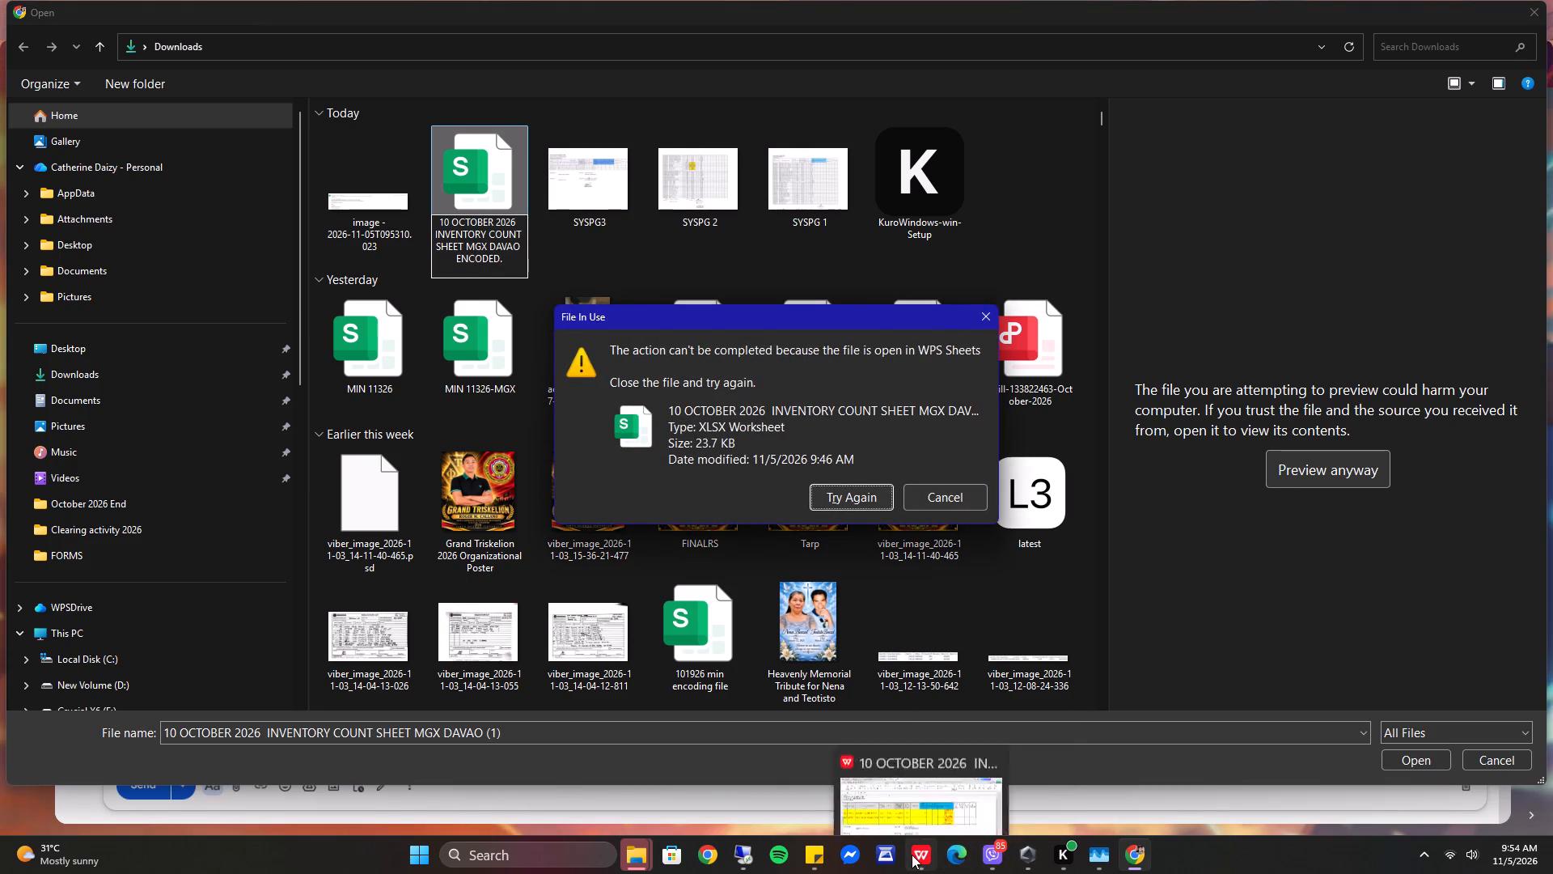
Switch to WPS Office, close the 10 OCTOBER 2026 inventory workbook, and minimize the window.
click(912, 855)
click(593, 20)
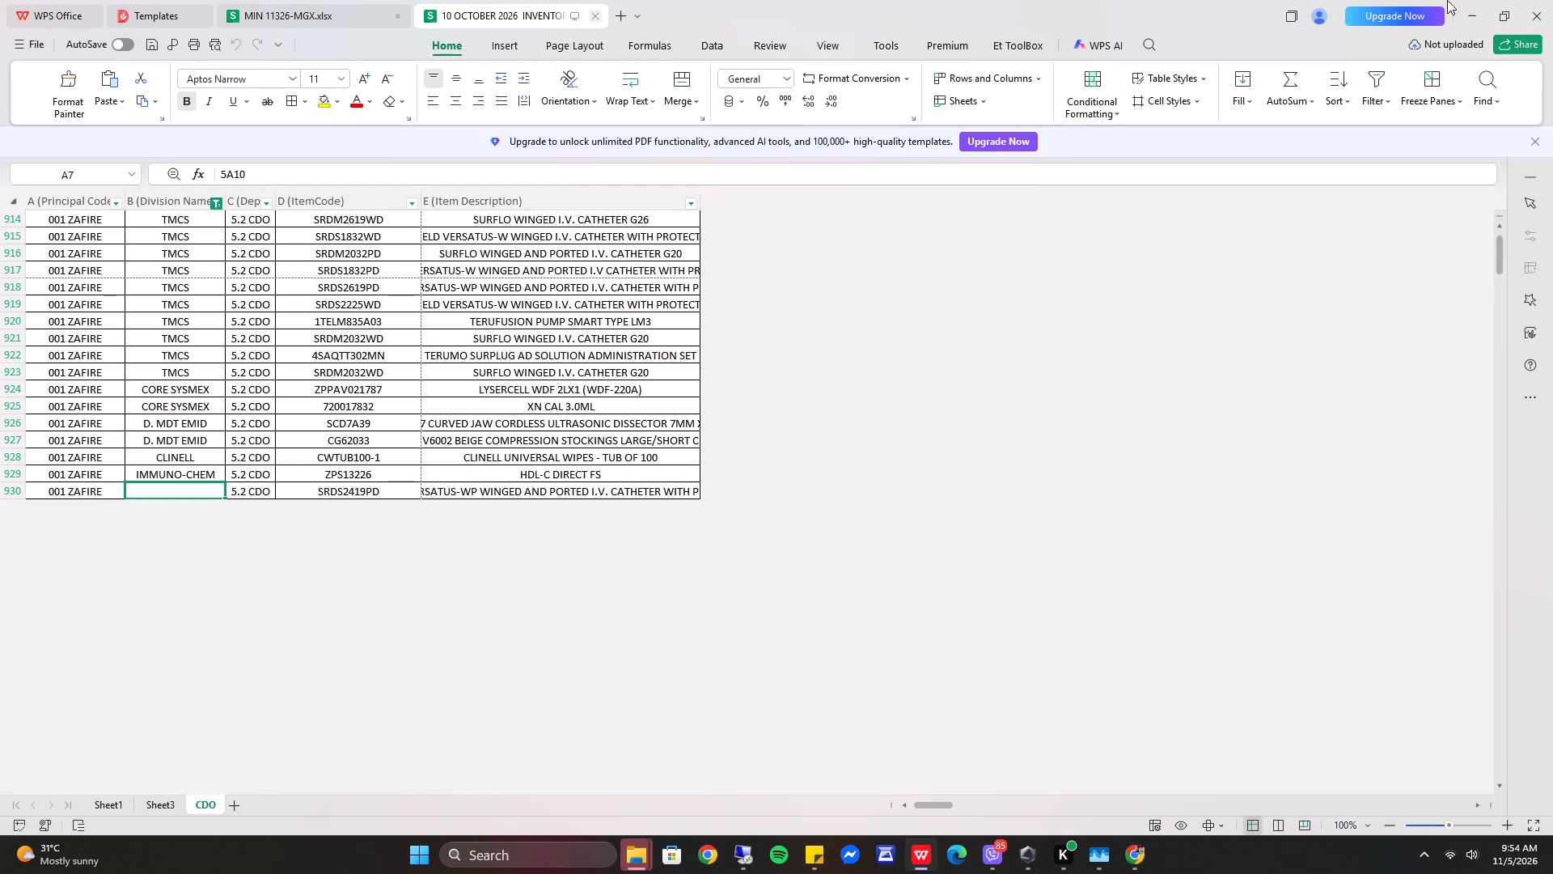
click(1475, 10)
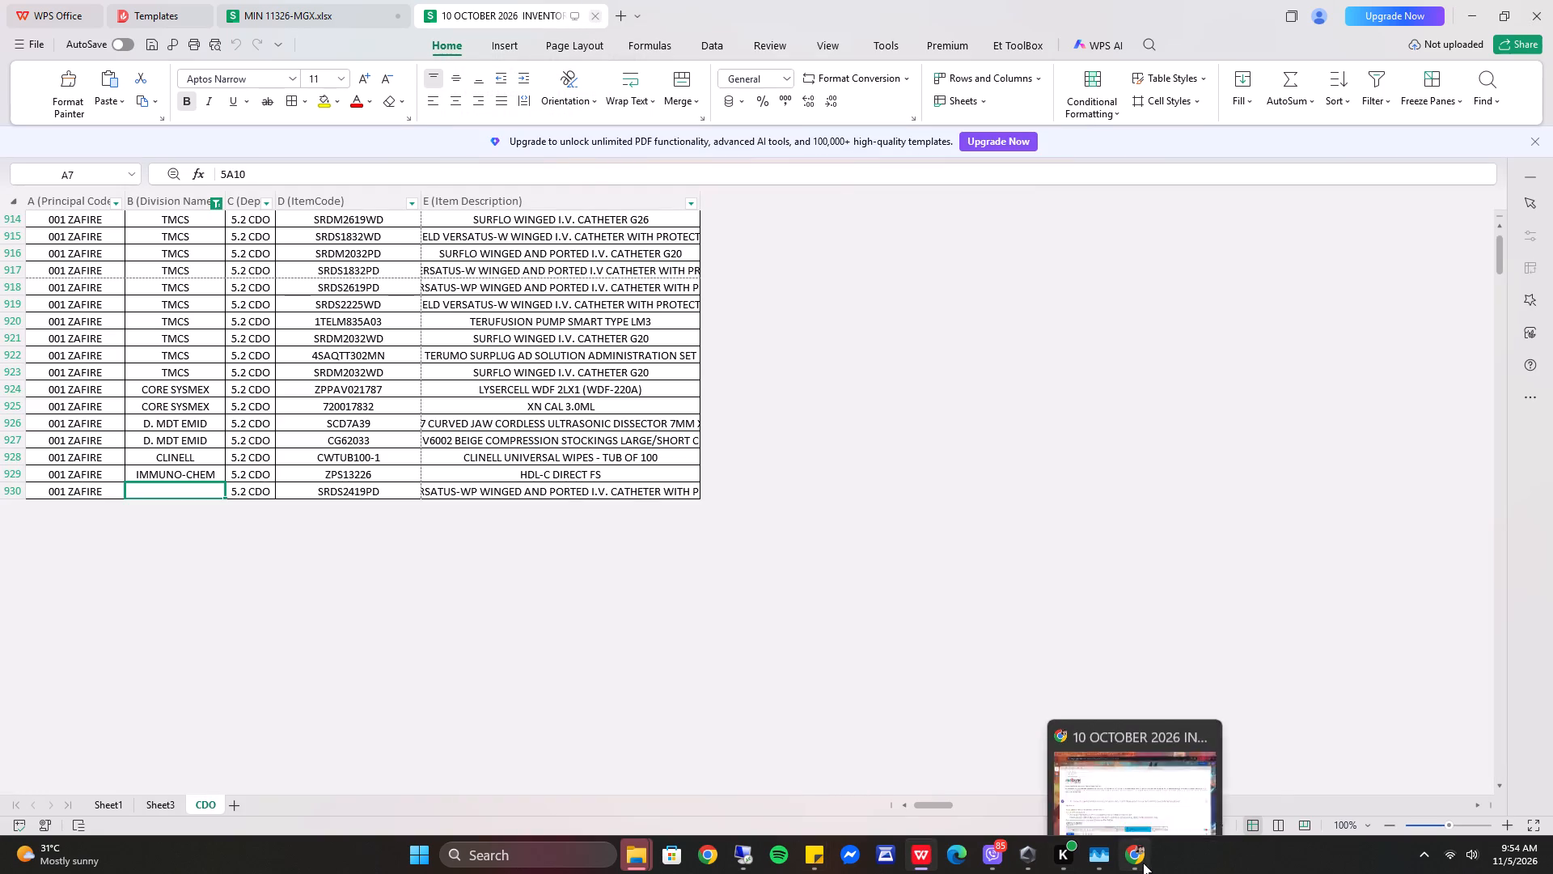
Return to Chrome's file selection window and retry renaming the workbook with the ending "ENCODED." in place of (1).
click(1143, 863)
click(837, 503)
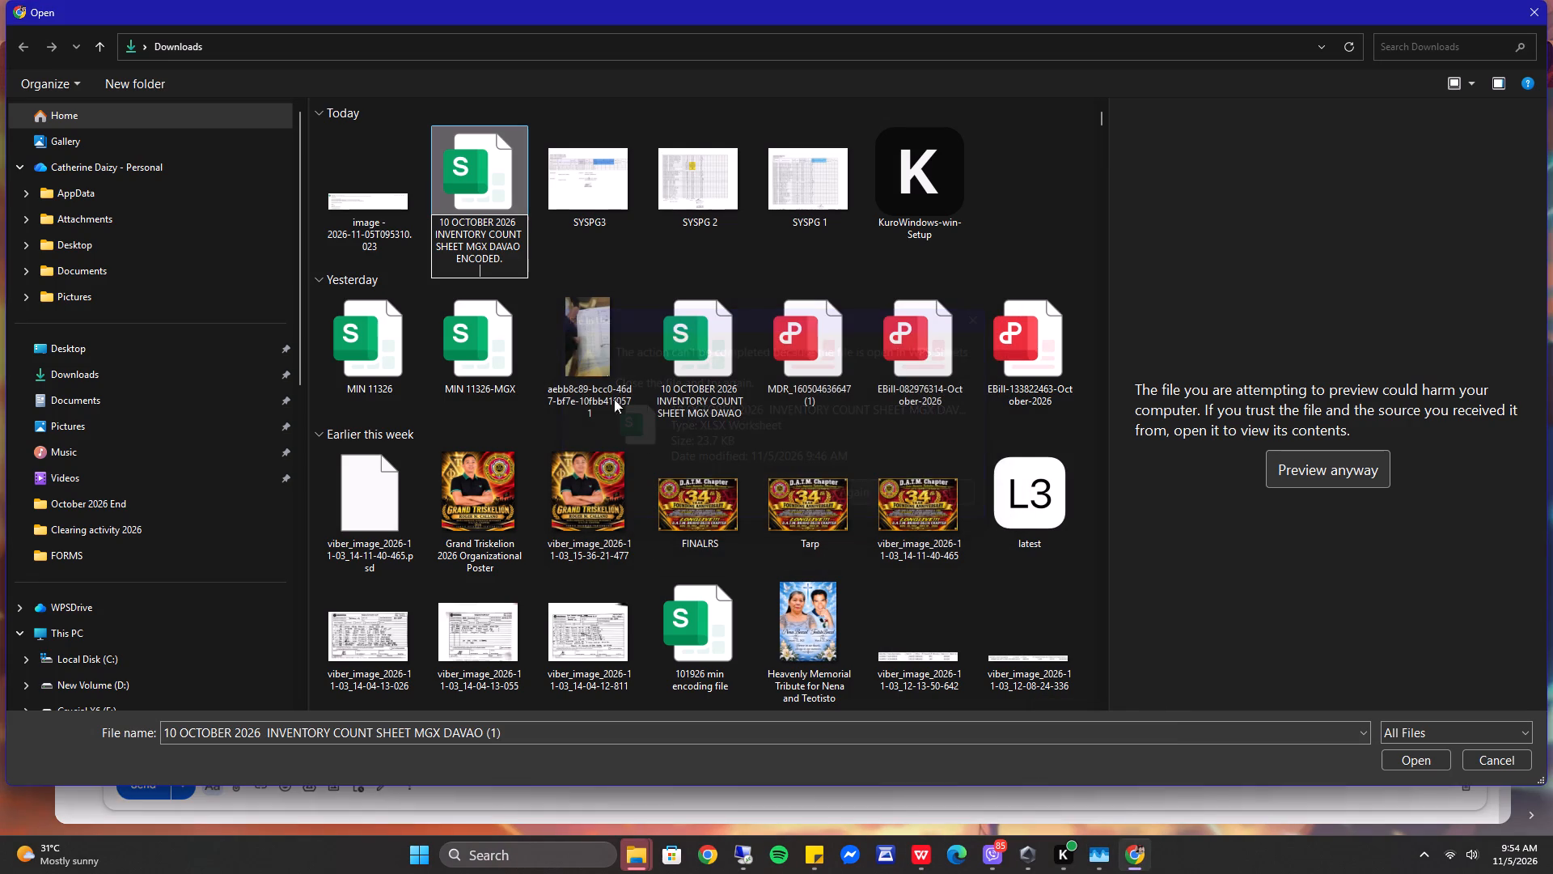
click(597, 249)
click(498, 157)
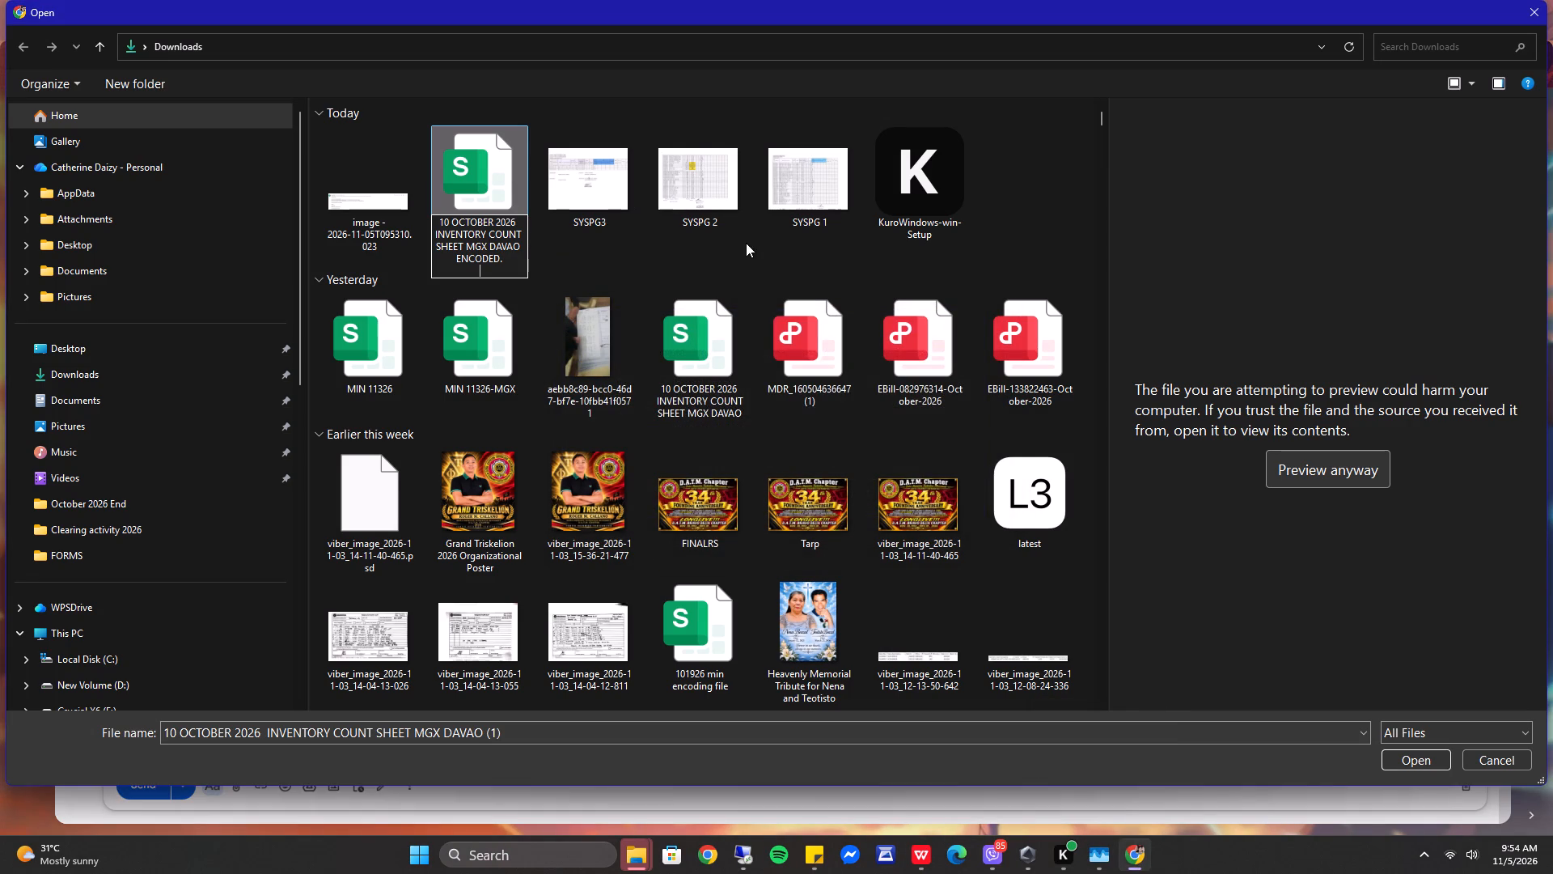
Attach the renamed ENCODED. workbook together with the SYSPG3, SYSPG 2 and SYSPG 1 images to the email.
click(819, 248)
drag(836, 244, 472, 172)
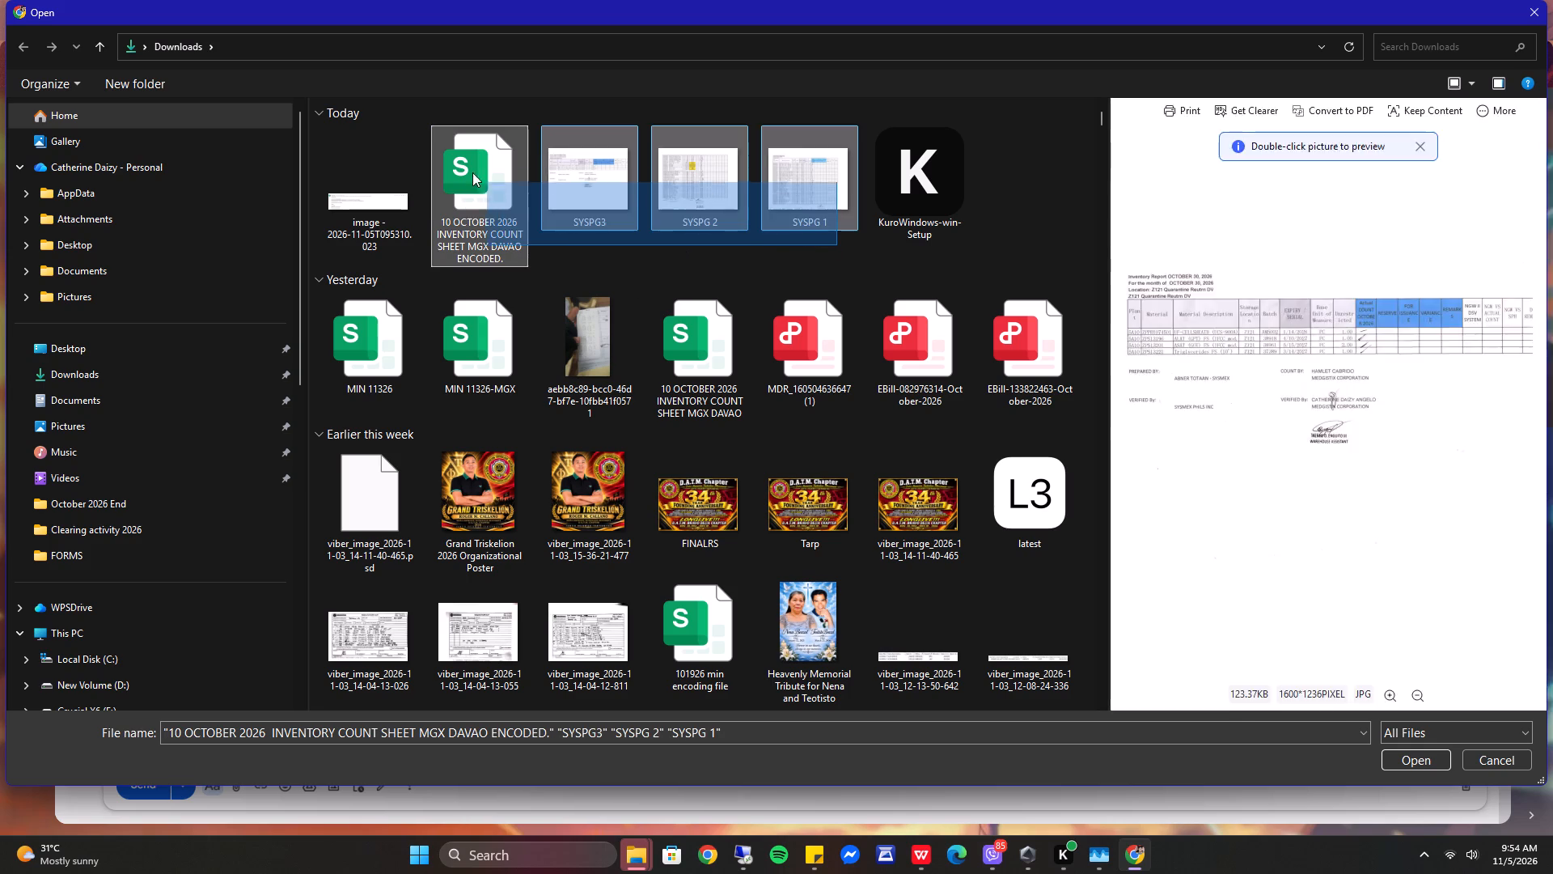
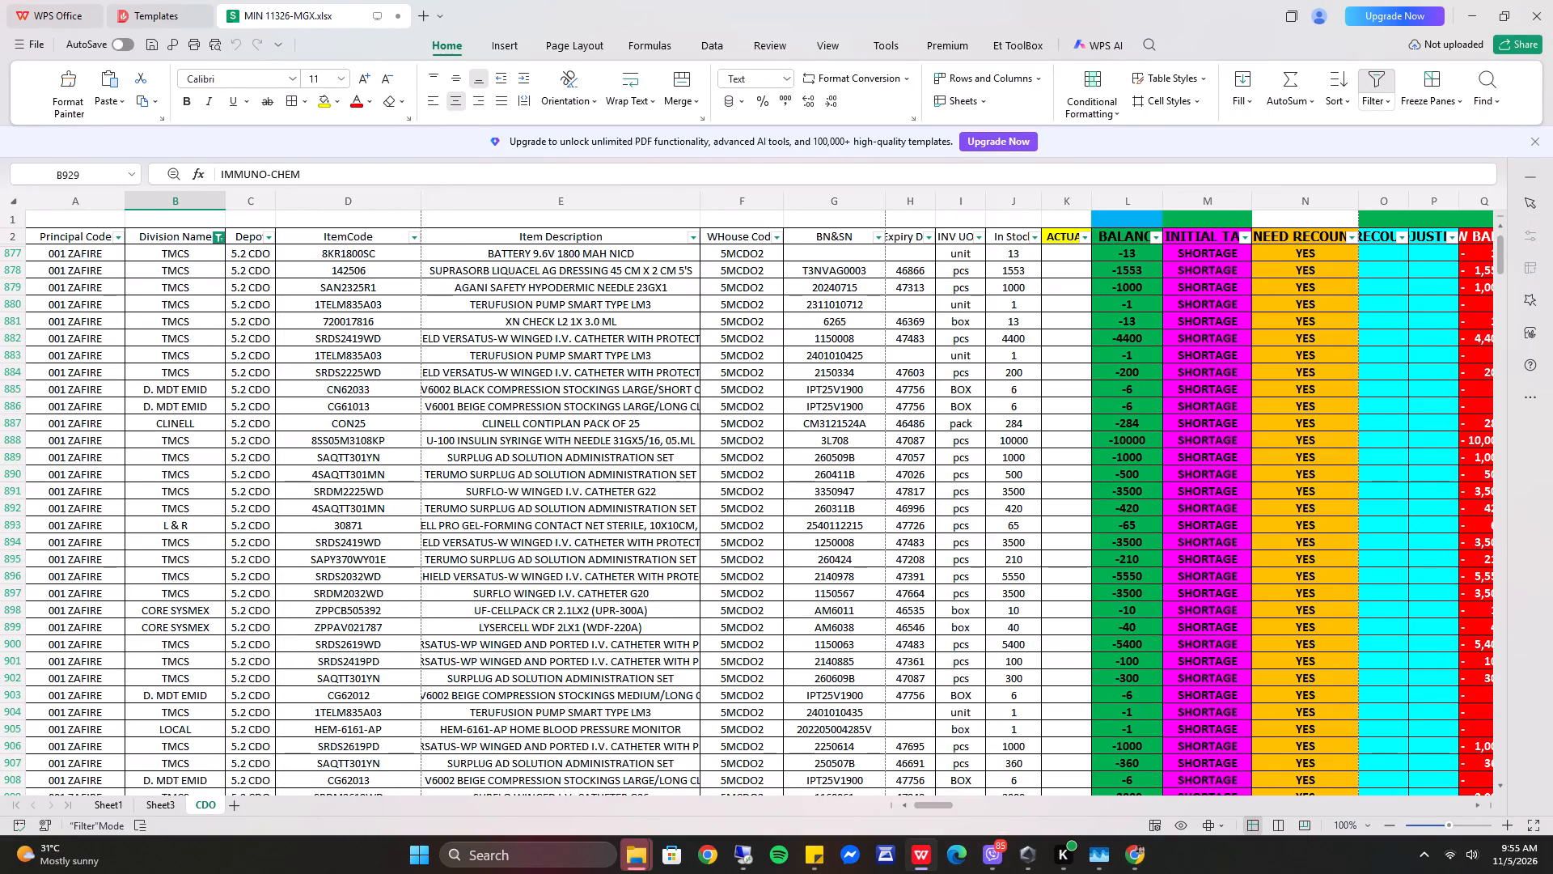
Close the MIN 11326-MGX.xlsx workbook.
scroll(332, 418, down, 7)
scroll(321, 476, up, 13)
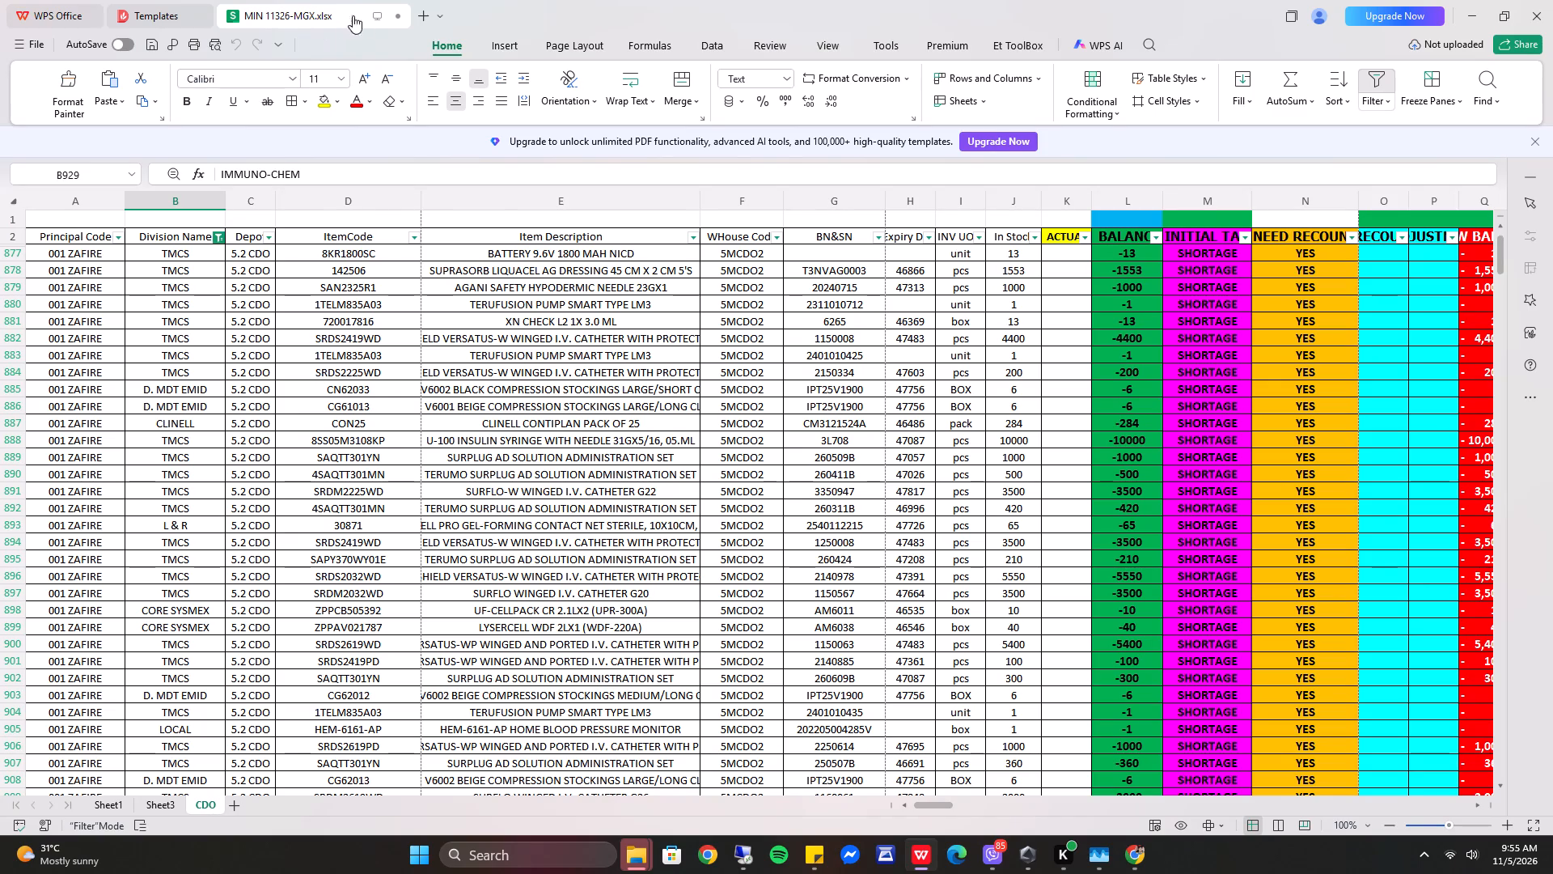
click(396, 14)
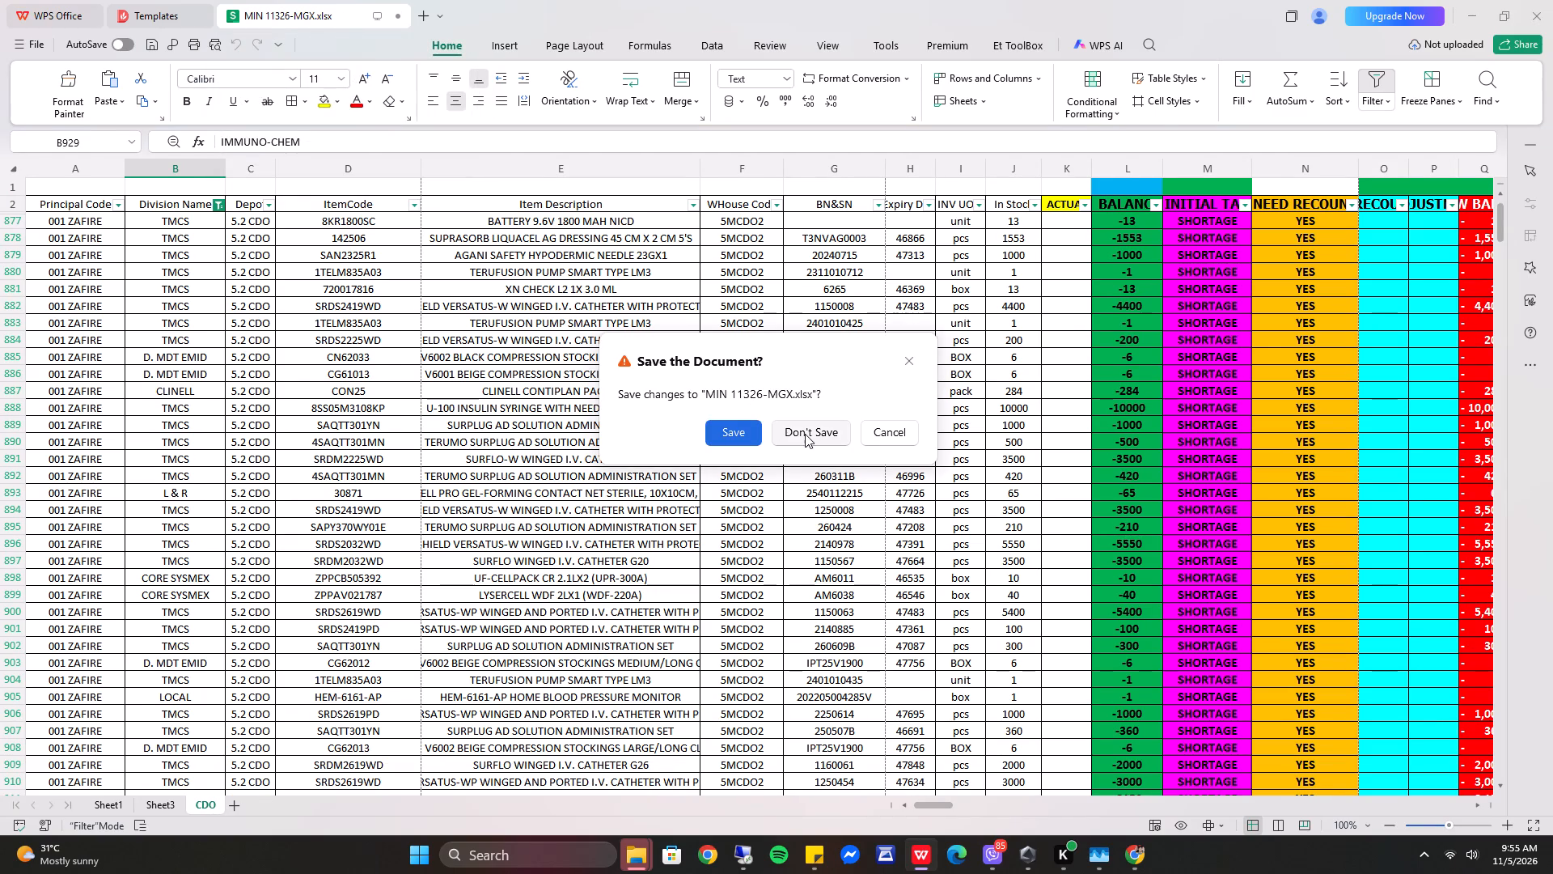
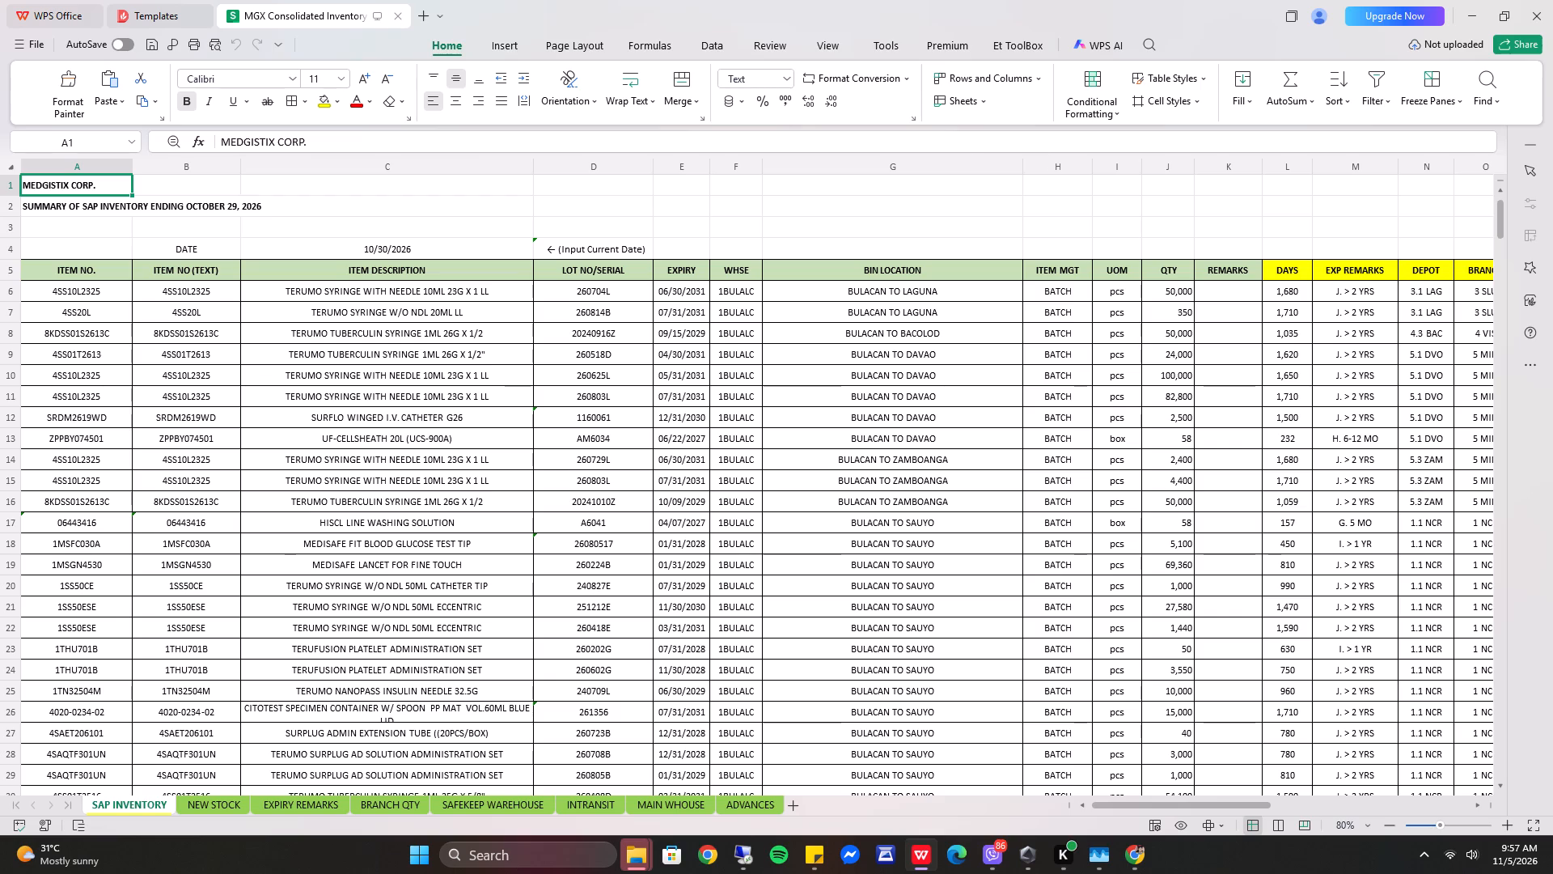
Narrow the BIN LOCATION column on the SAP INVENTORY sheet to sit closer to its entries.
drag(1021, 169, 920, 173)
click(709, 403)
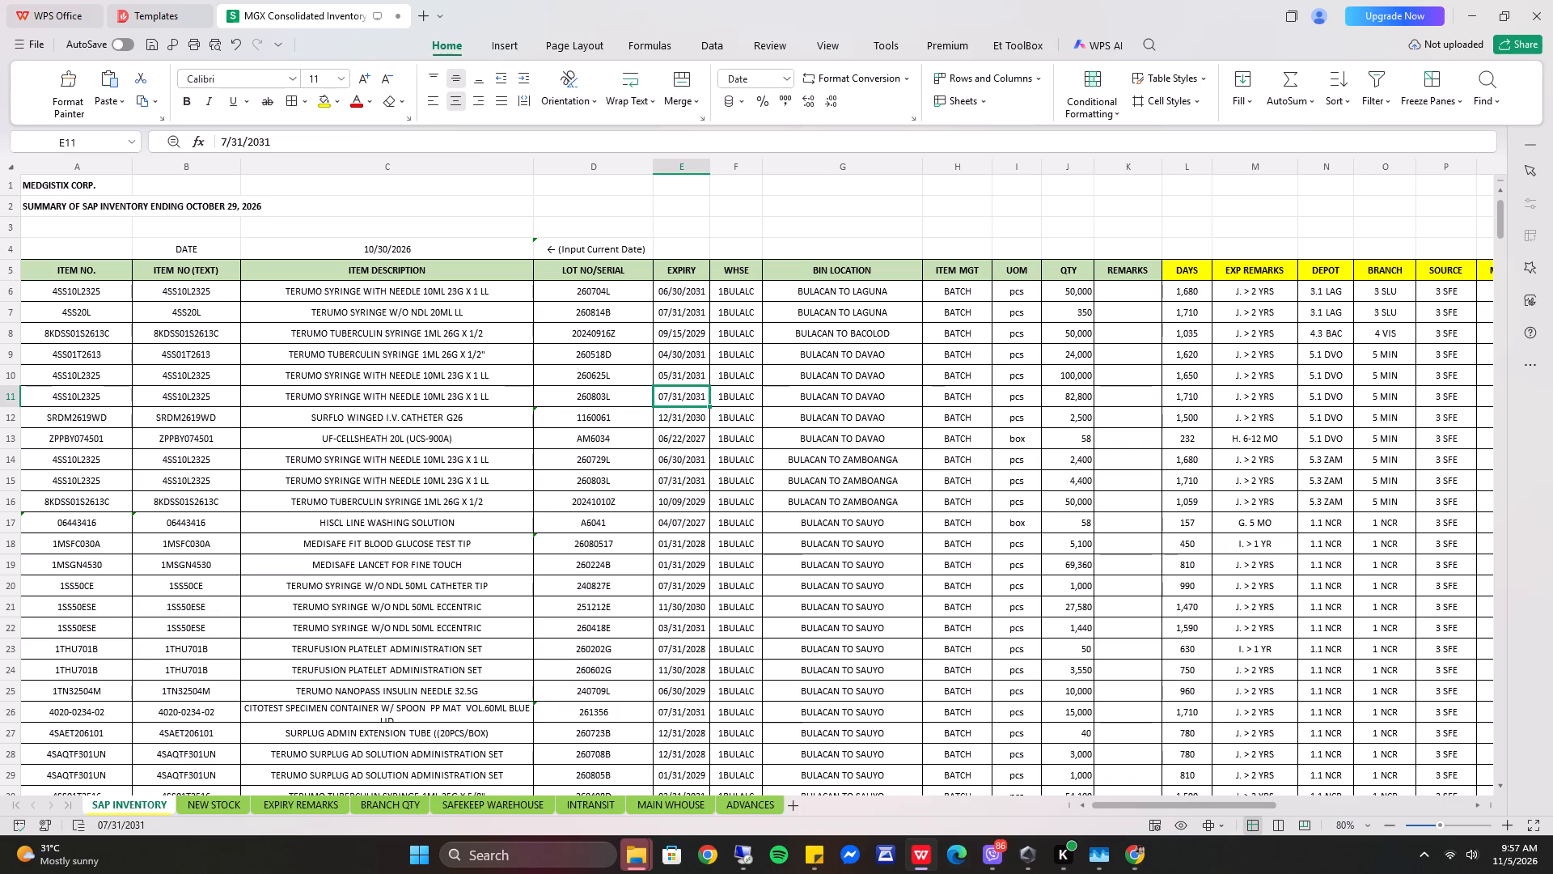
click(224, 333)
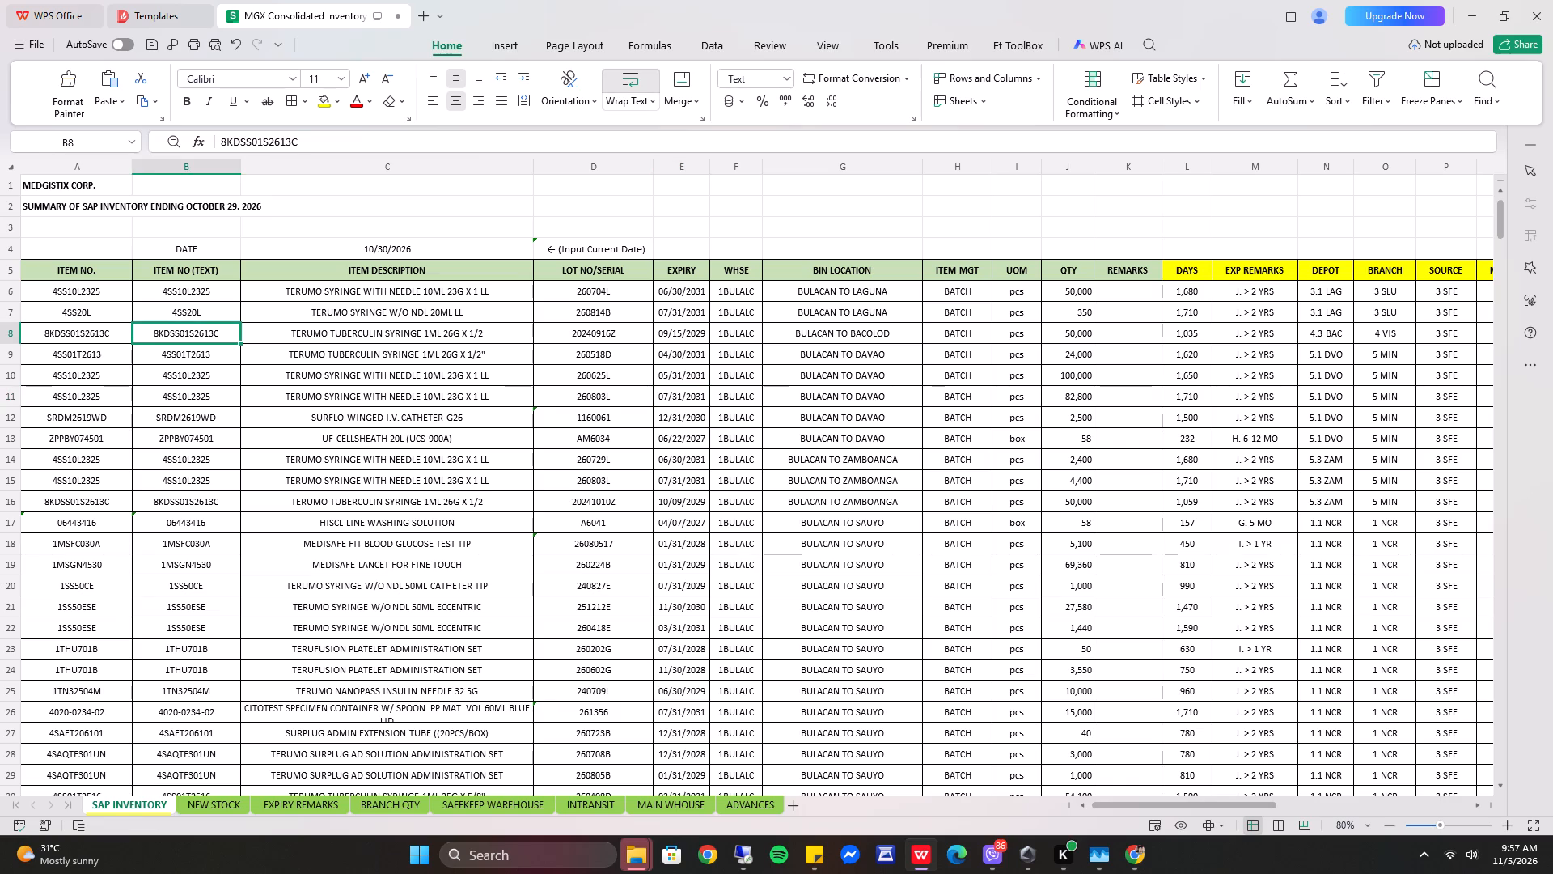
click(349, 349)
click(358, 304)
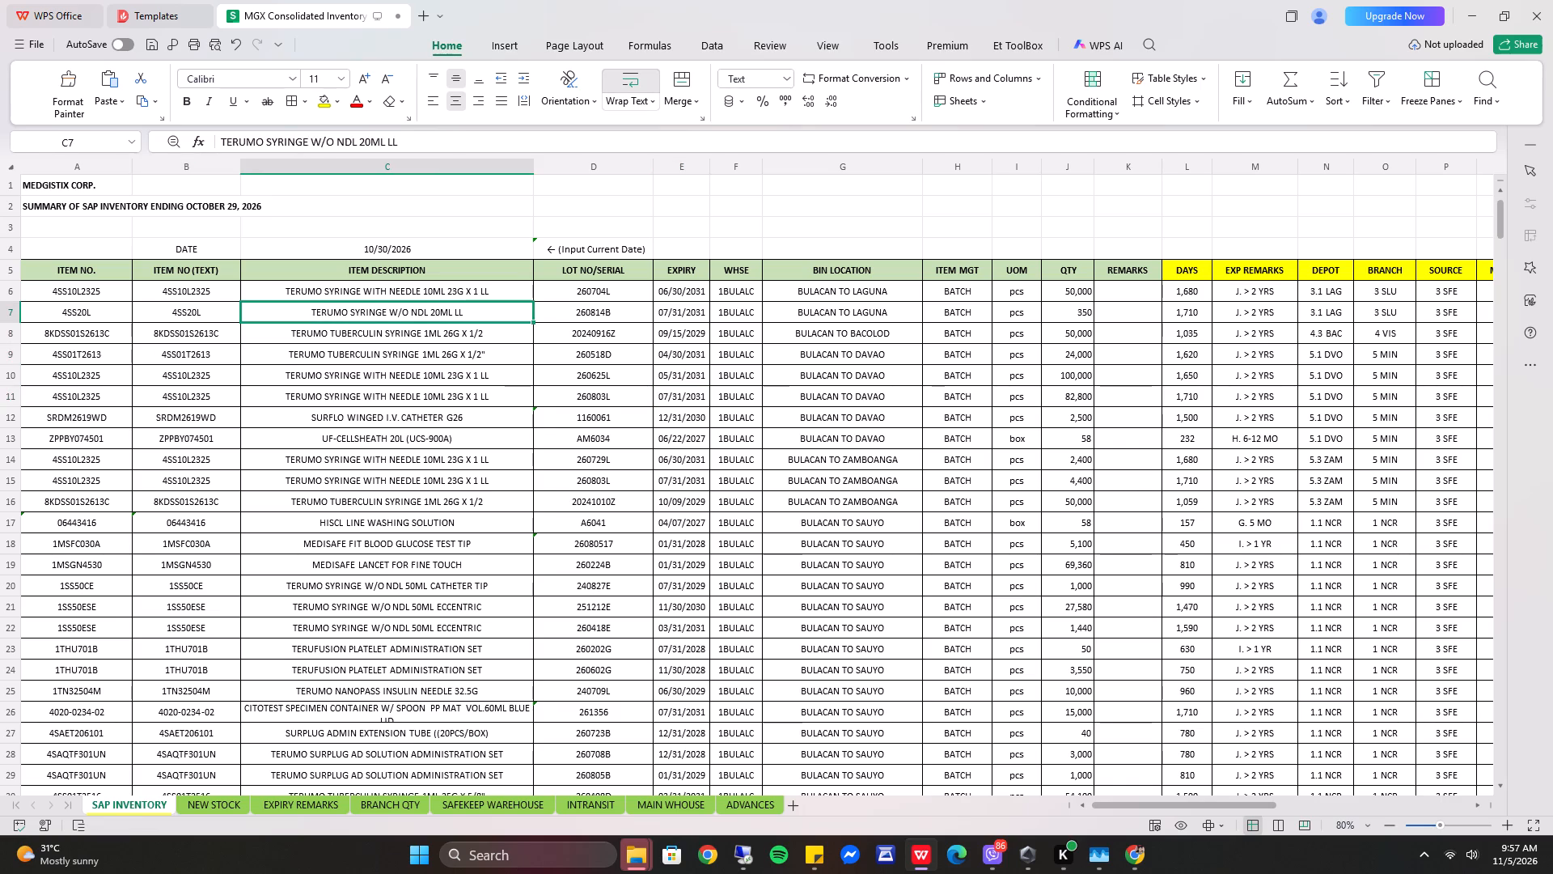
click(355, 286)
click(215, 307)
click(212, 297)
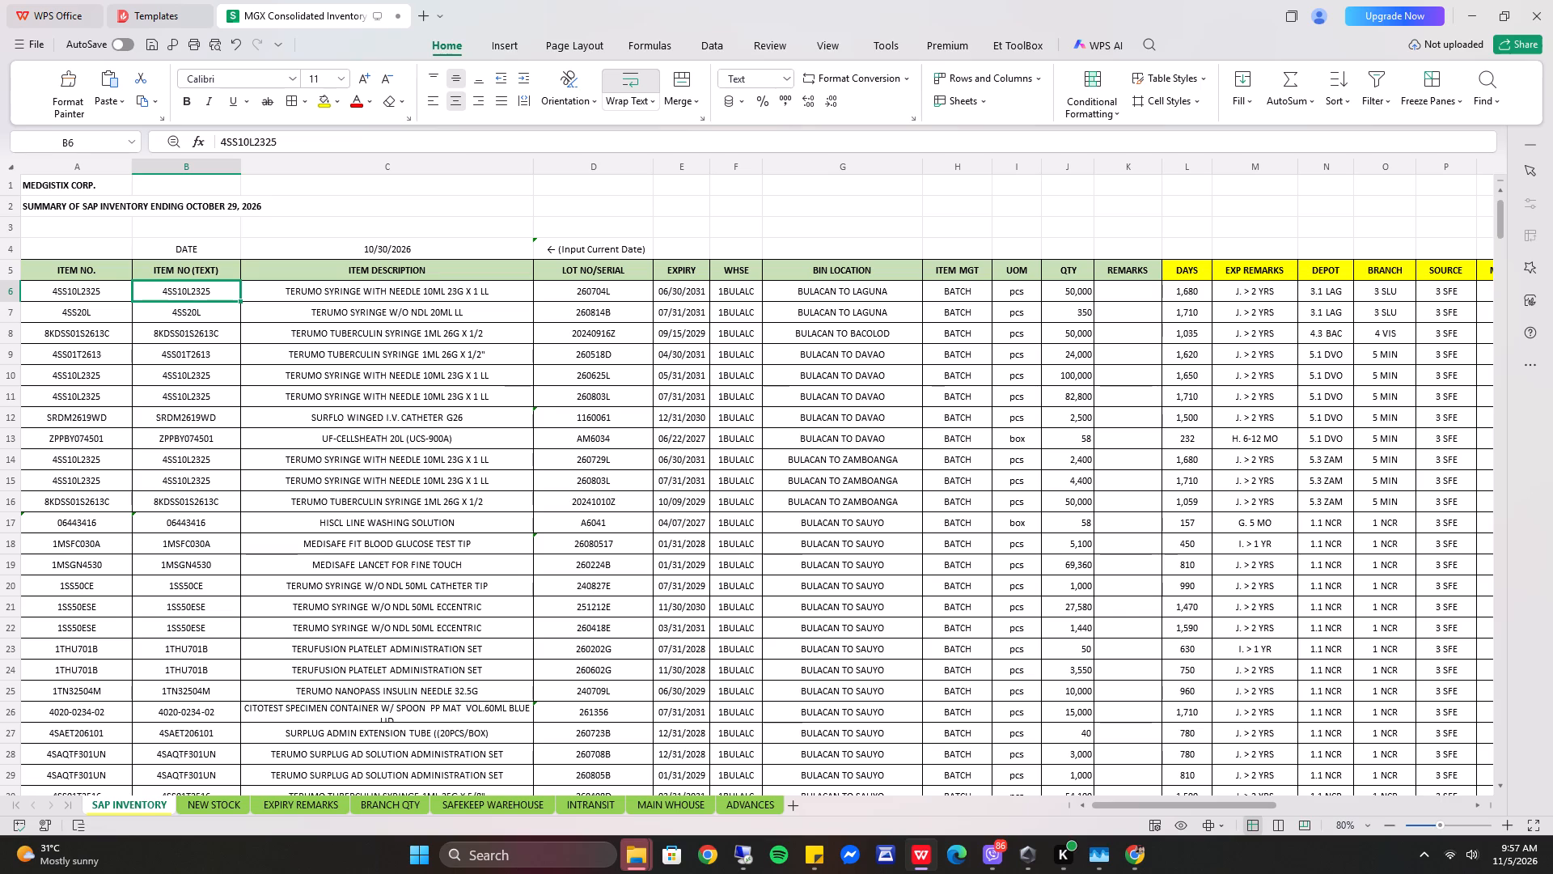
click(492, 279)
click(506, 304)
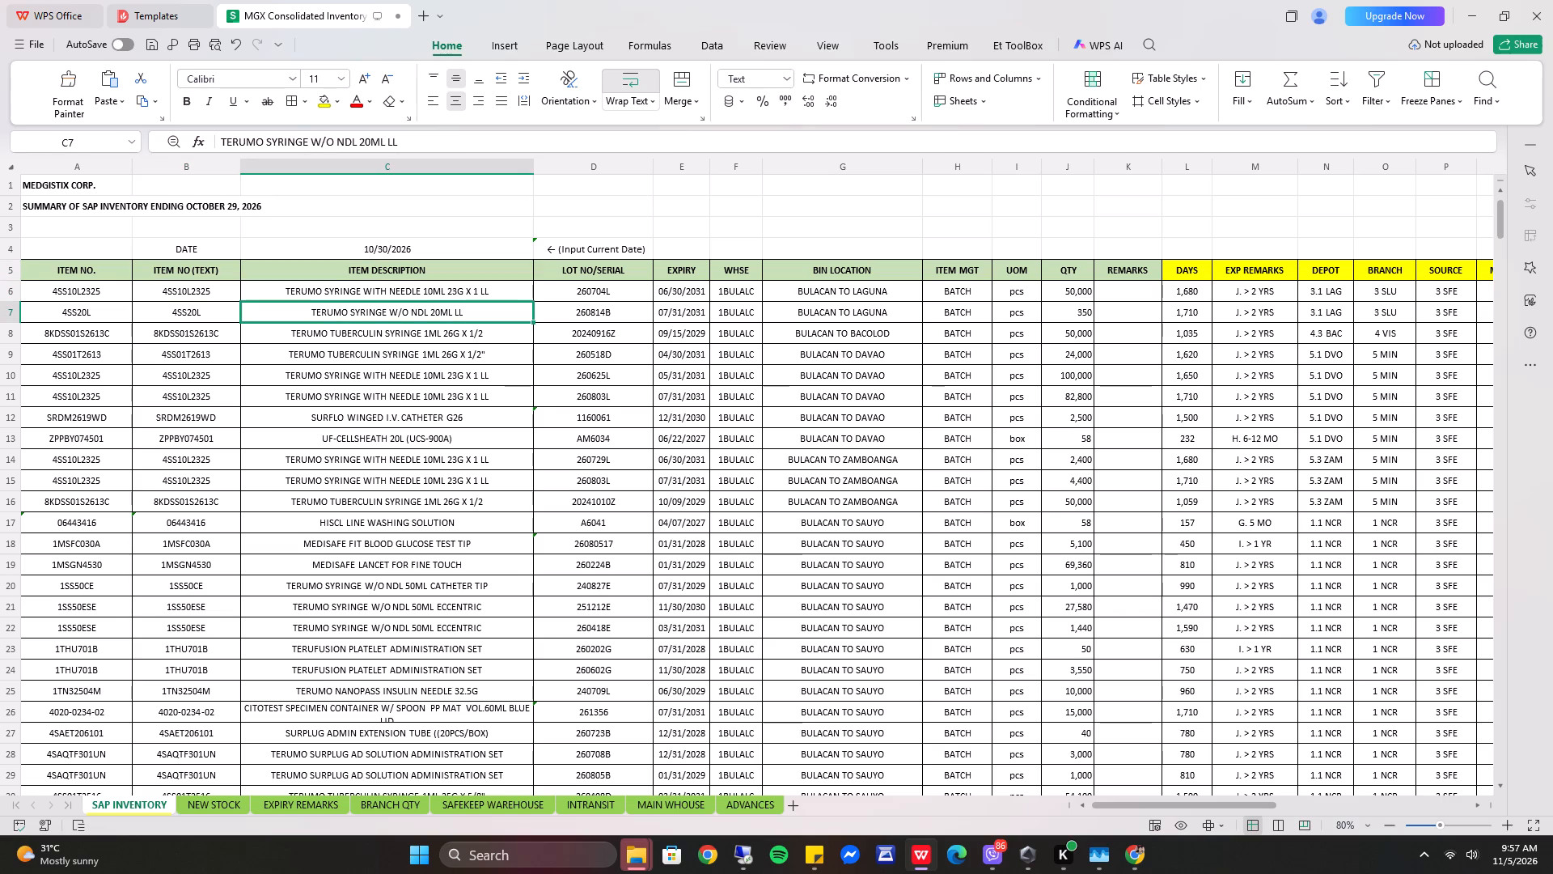